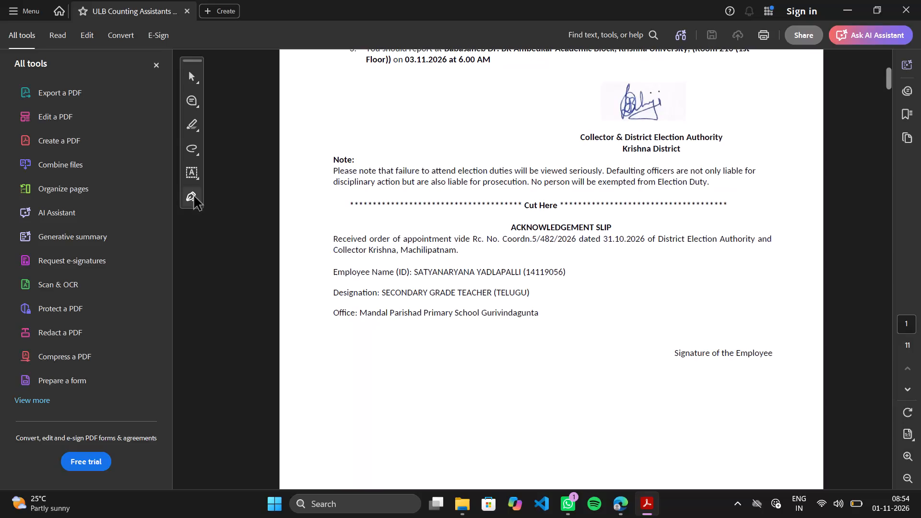
Start a new hand-drawn signature by drawing the employee's surname initial Y followed by a dot.
click(274, 213)
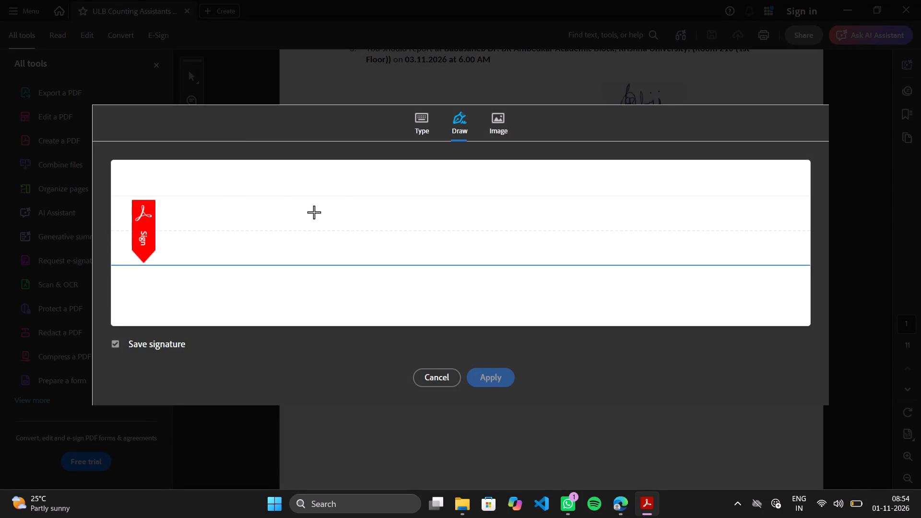
drag(343, 200, 349, 210)
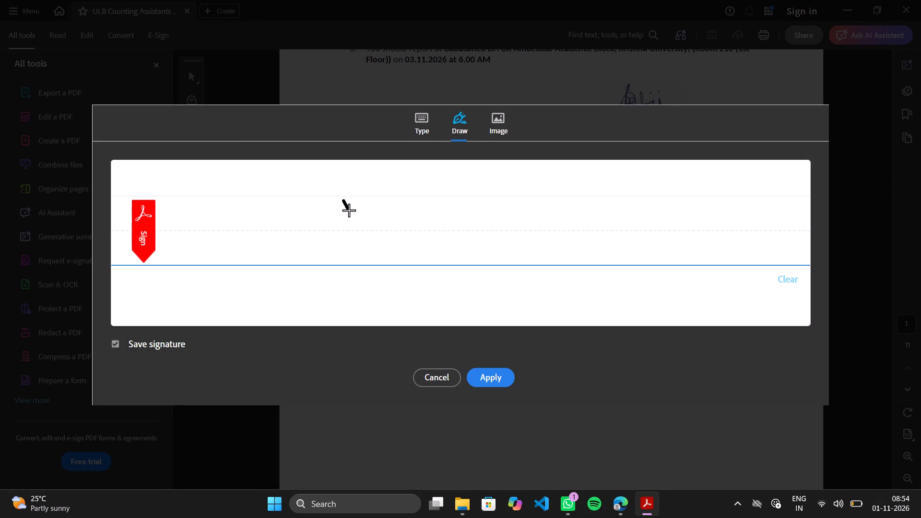
drag(349, 210, 352, 212)
drag(357, 200, 357, 200)
drag(357, 200, 348, 227)
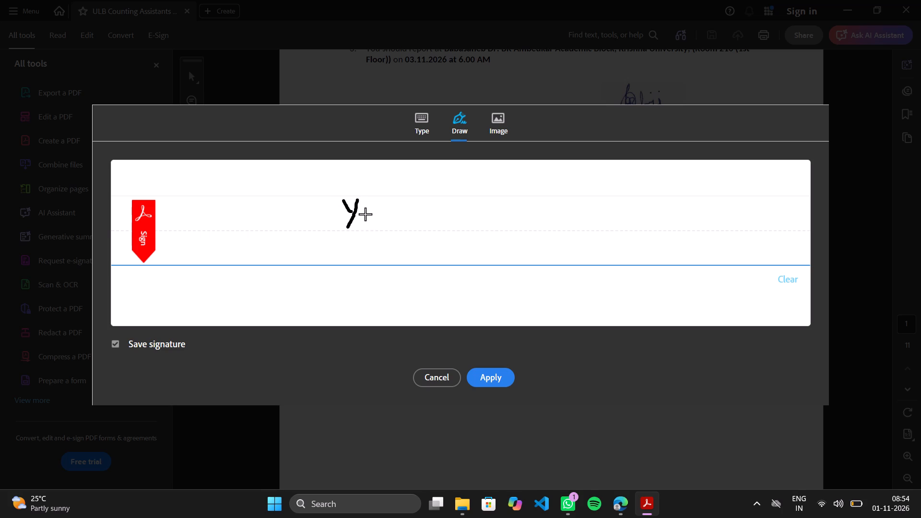
click(364, 214)
Draw the employee's shortened given name after the initial, ending in a looped flourish, cross the t, and apply the signature.
drag(390, 203, 384, 212)
drag(384, 212, 373, 223)
drag(373, 223, 375, 218)
drag(405, 213, 402, 215)
drag(402, 215, 396, 224)
drag(408, 214, 413, 224)
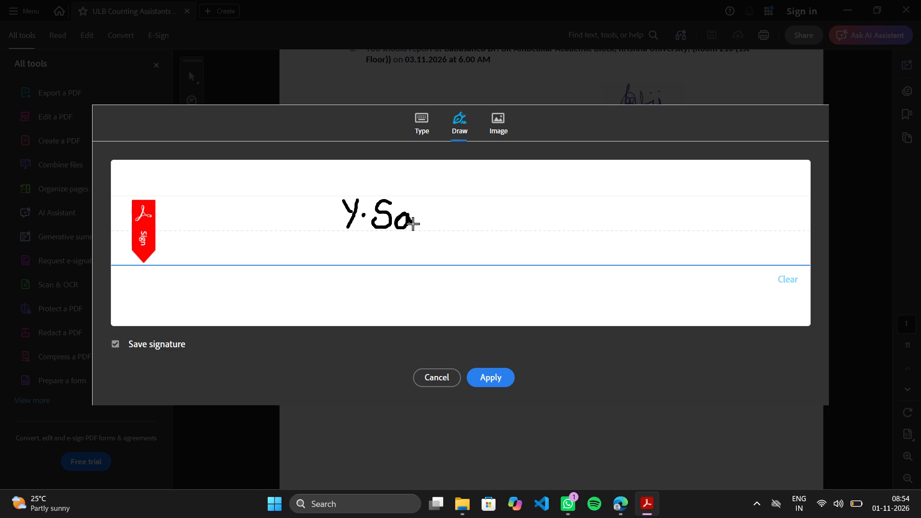
drag(413, 224, 412, 226)
drag(412, 226, 419, 226)
drag(419, 225, 419, 203)
drag(419, 203, 429, 216)
drag(429, 216, 429, 245)
drag(429, 245, 444, 214)
drag(444, 214, 472, 214)
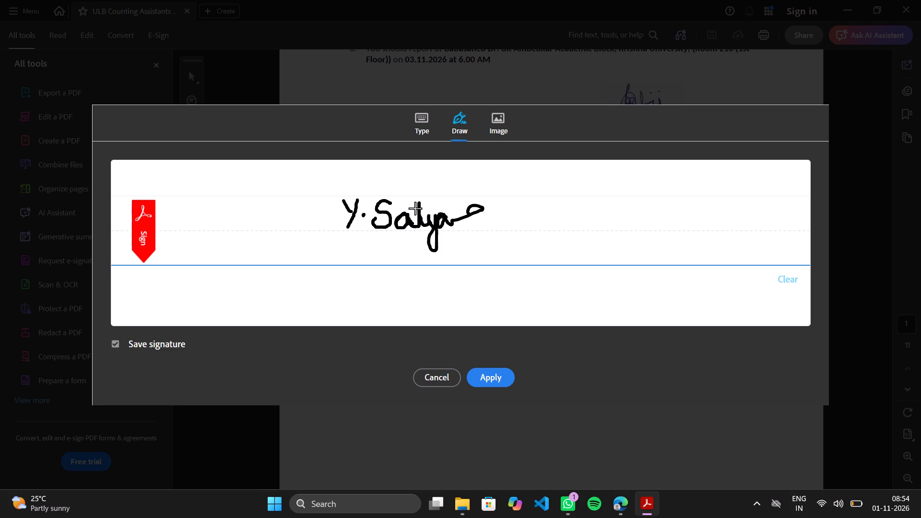
drag(413, 210, 437, 206)
click(493, 380)
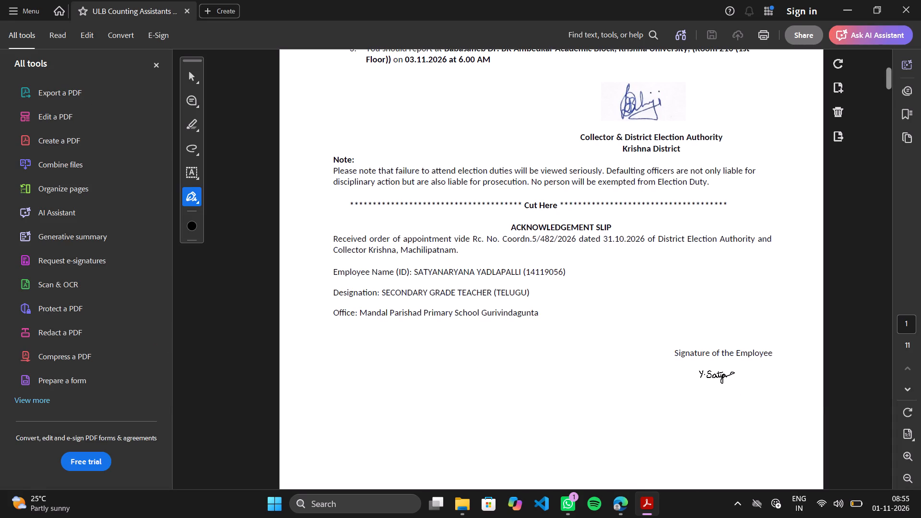
Place the signature just below "Signature of the Employee" on page 1's acknowledgement slip.
click(719, 381)
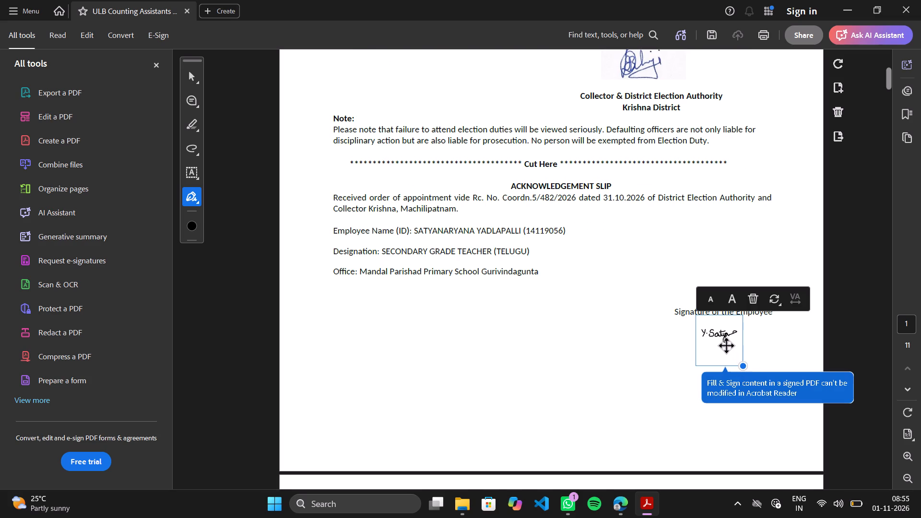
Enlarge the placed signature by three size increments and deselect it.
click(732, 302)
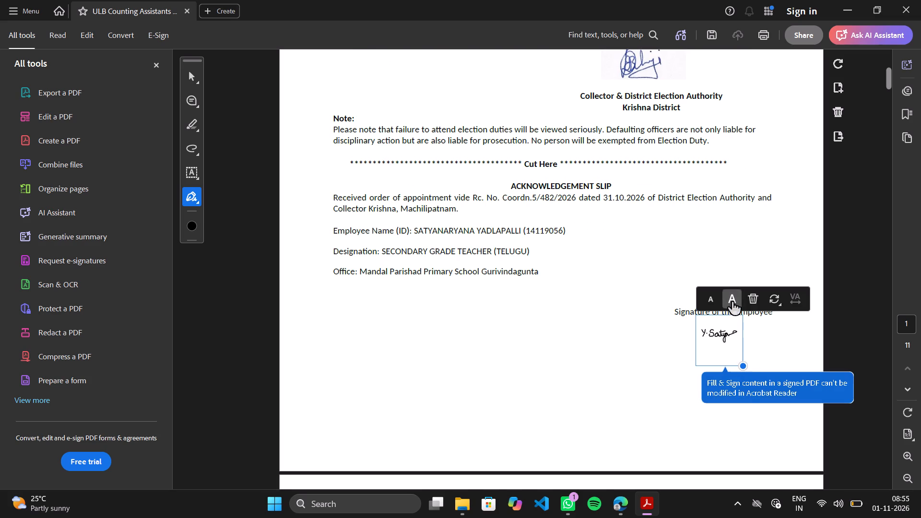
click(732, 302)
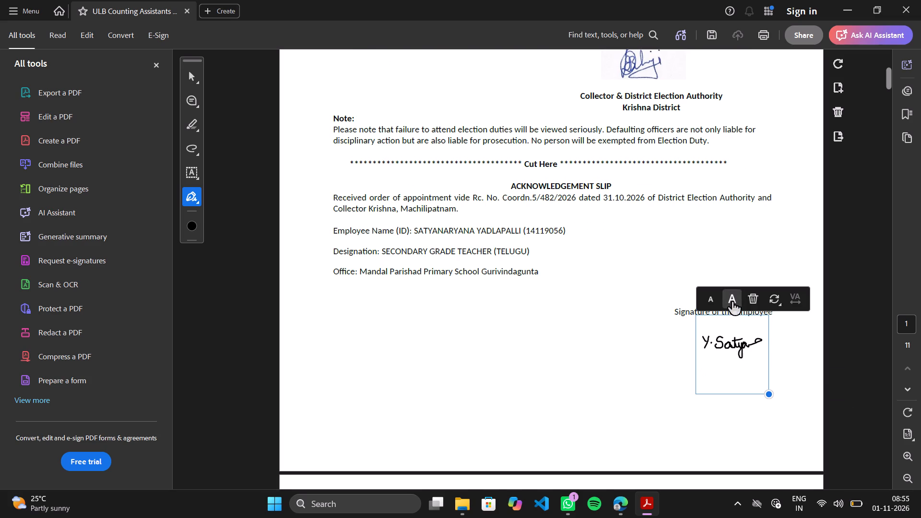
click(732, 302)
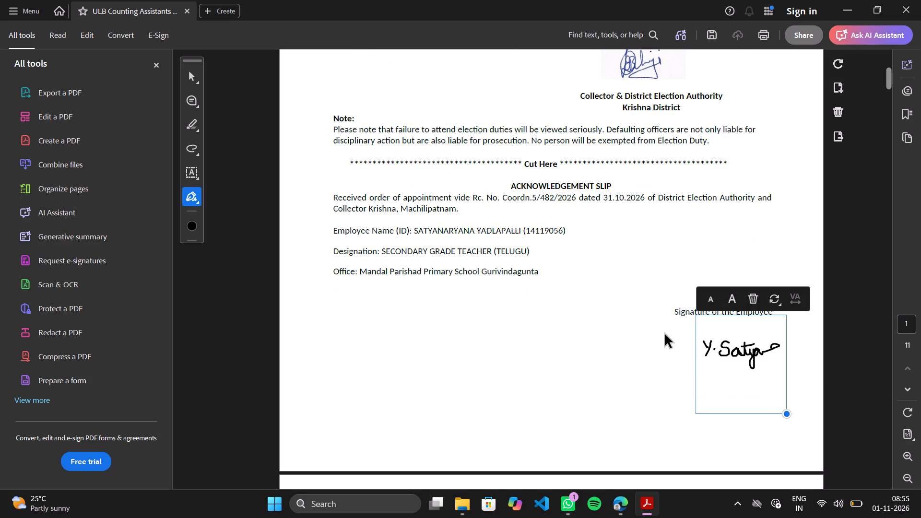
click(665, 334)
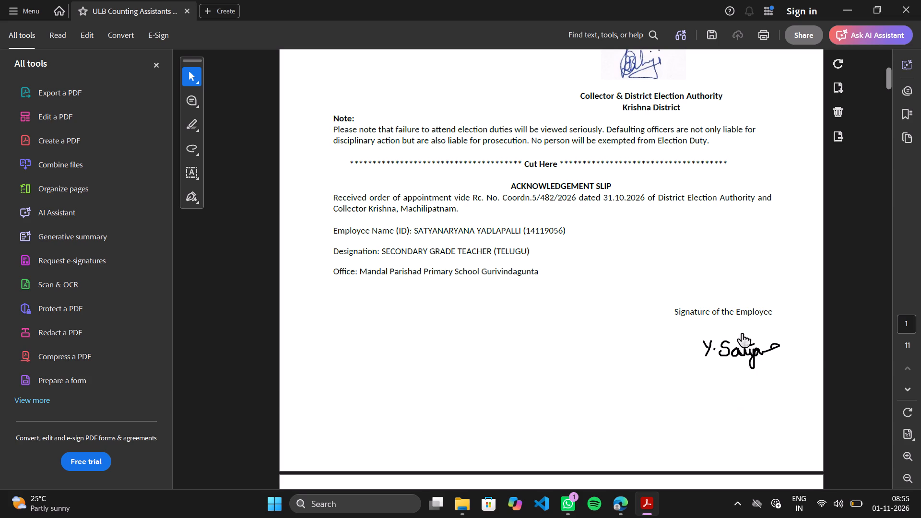
Shrink the placed signature proportionally so it fits within the width of the "Signature of the Employee" label, and deselect it.
click(743, 351)
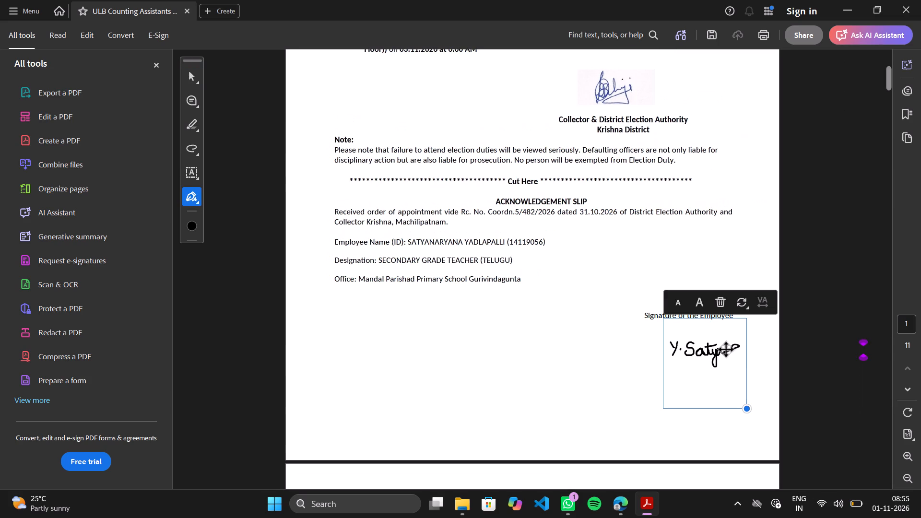
drag(749, 408, 735, 380)
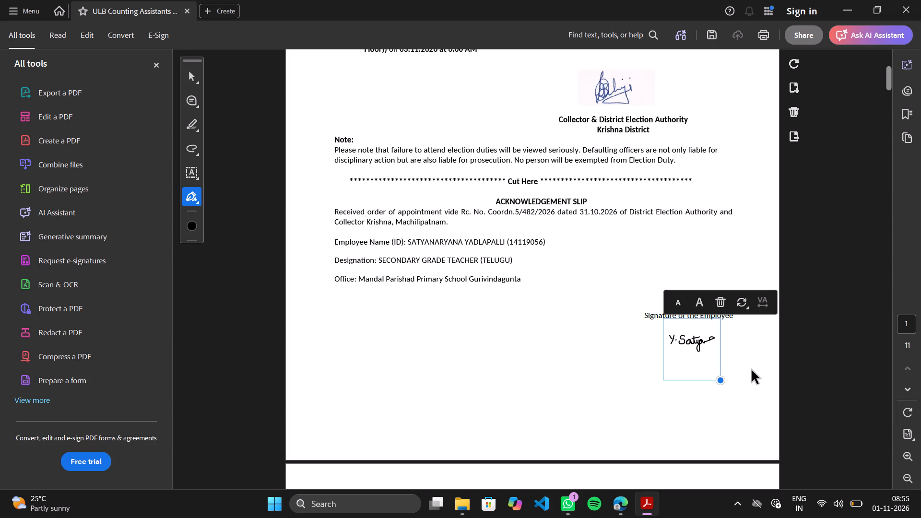
click(752, 370)
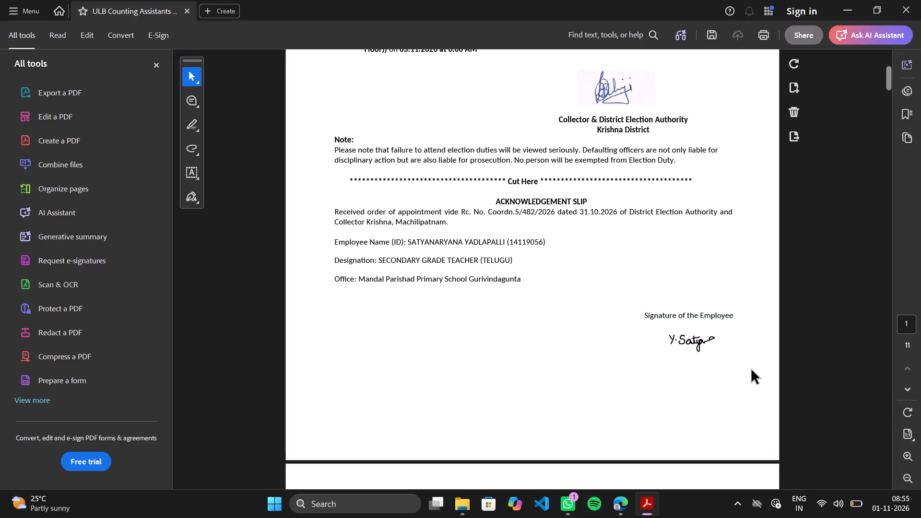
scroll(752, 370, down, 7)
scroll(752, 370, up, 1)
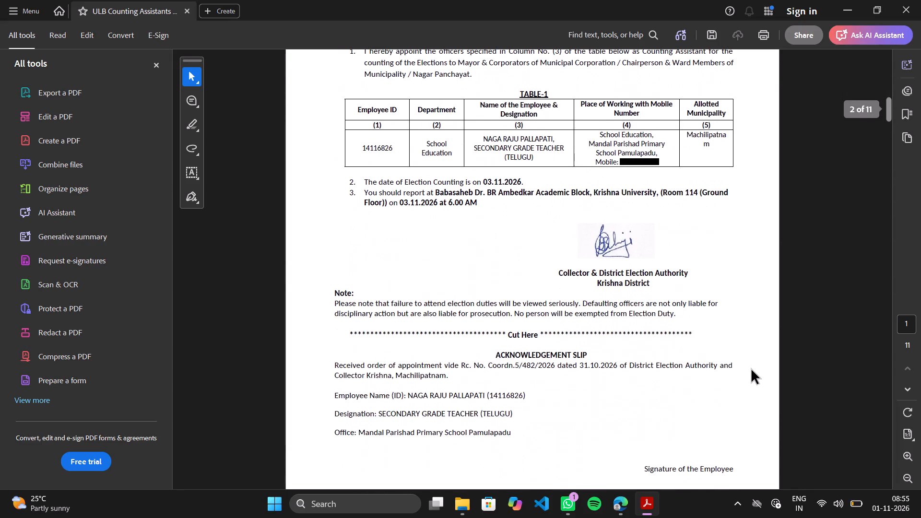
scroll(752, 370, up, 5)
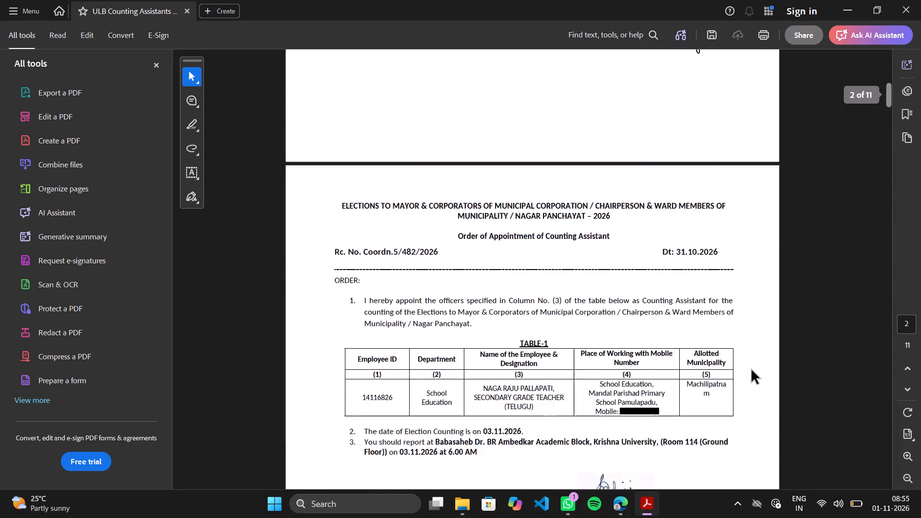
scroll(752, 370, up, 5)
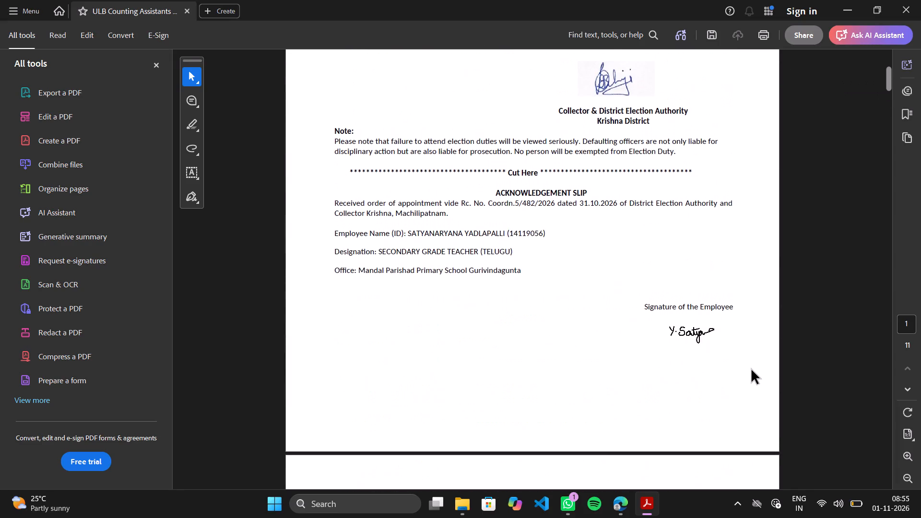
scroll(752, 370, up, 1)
Capture a rectangular screenshot of the signed acknowledgement slip, from just below the "Cut Here" line's top to beneath the employee's signature.
key(Print)
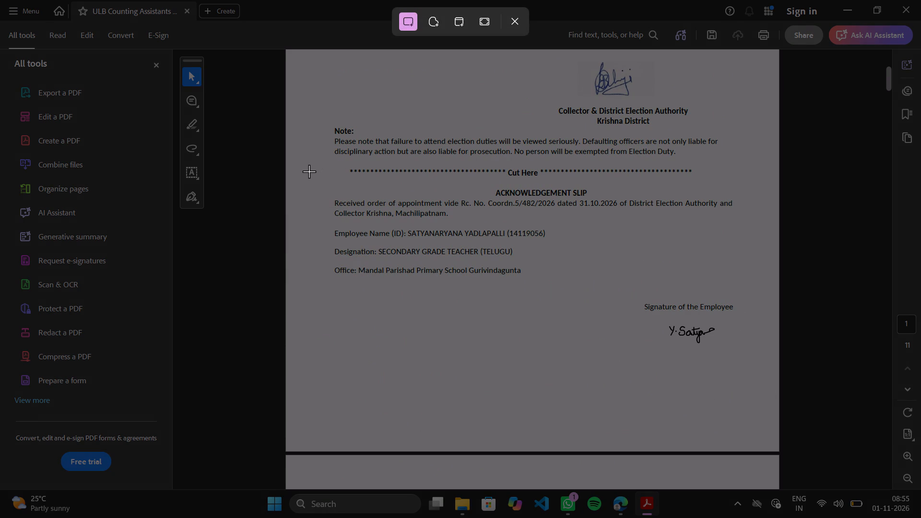
drag(309, 171, 560, 225)
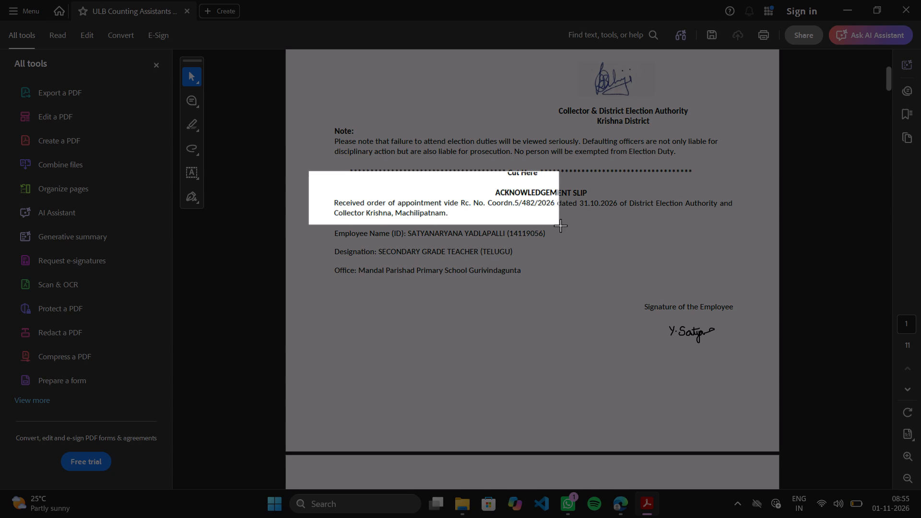
drag(560, 225, 768, 354)
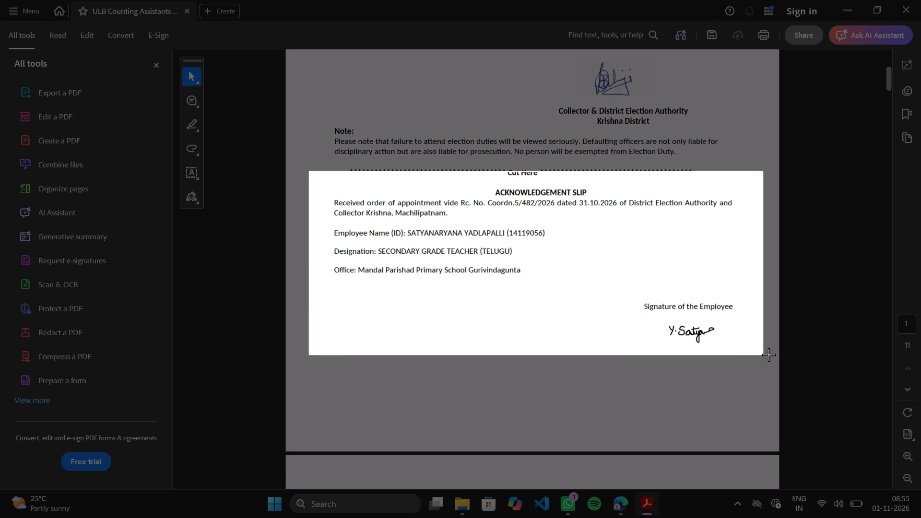
drag(768, 354, 770, 353)
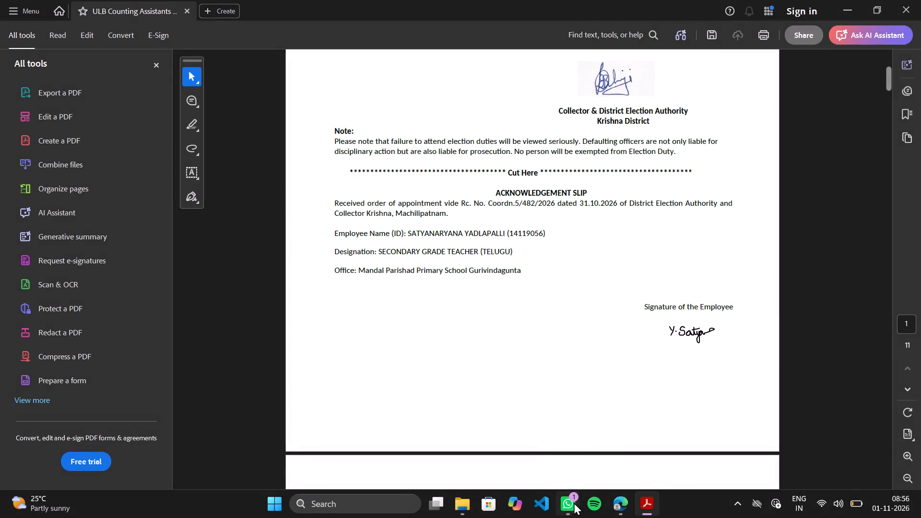
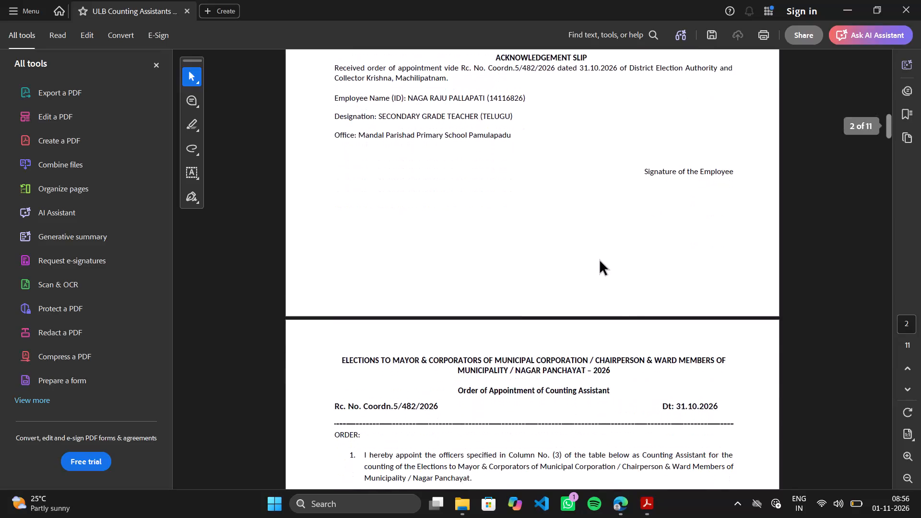
Look through the counting assistant appointment orders and acknowledgement slips on pages 1 to 4, including the signed slip on page 1.
scroll(596, 259, up, 3)
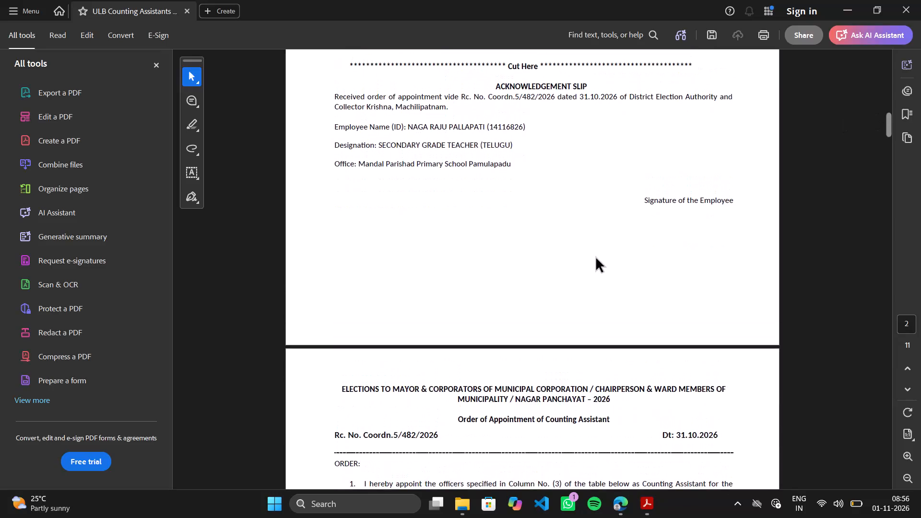
scroll(596, 259, up, 2)
scroll(596, 259, down, 14)
scroll(596, 259, up, 1)
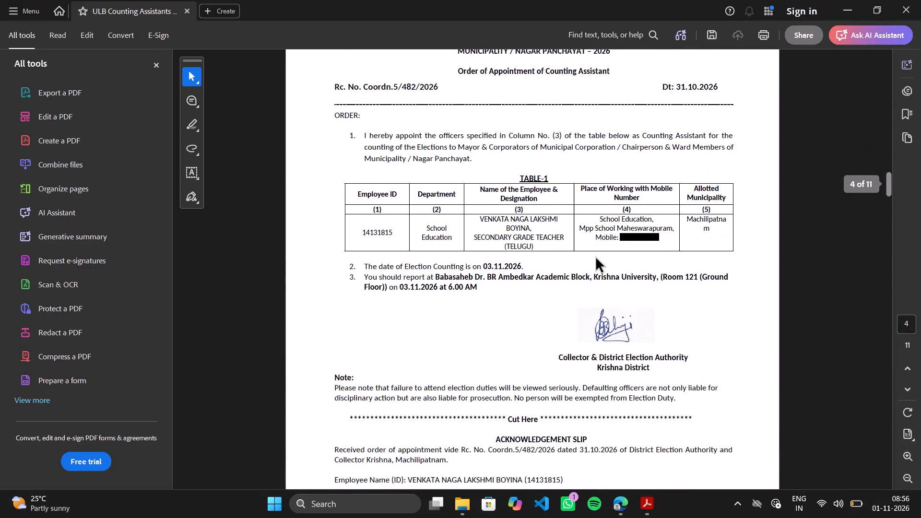
scroll(596, 259, up, 1)
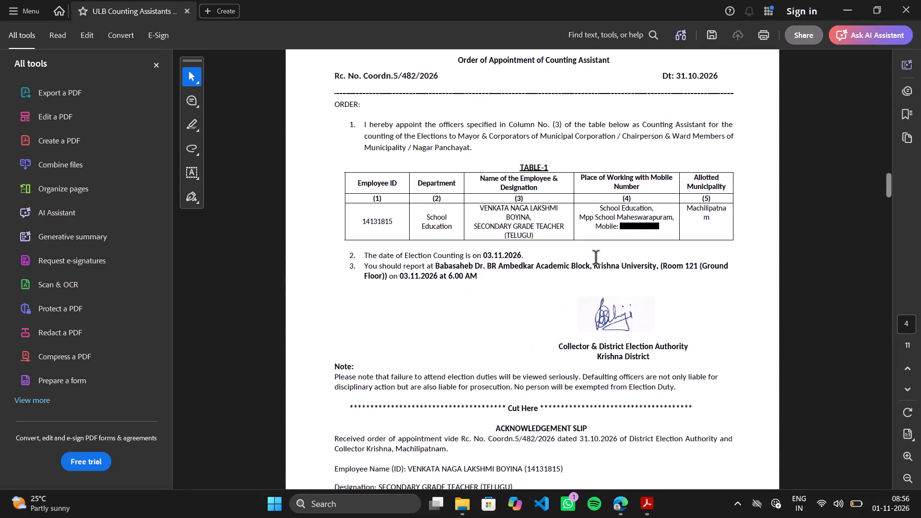
scroll(596, 259, up, 14)
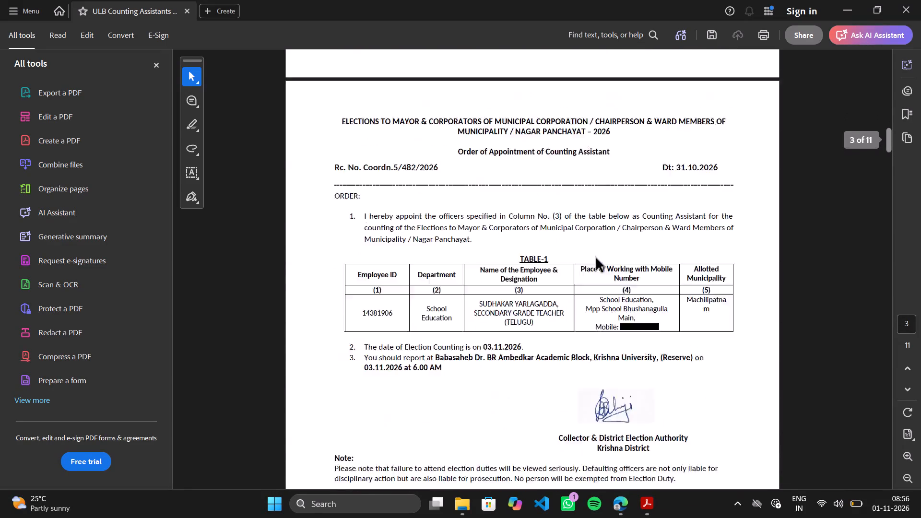
scroll(596, 259, up, 7)
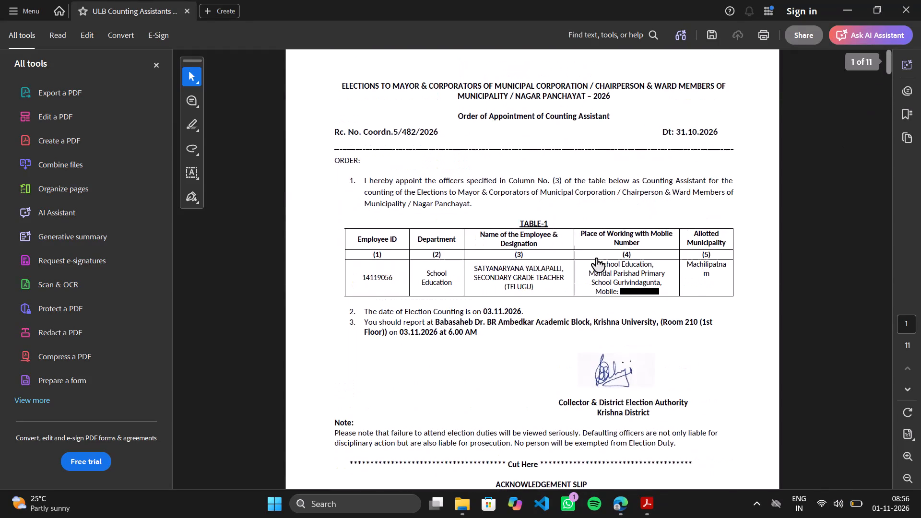
scroll(596, 259, up, 2)
scroll(596, 259, down, 6)
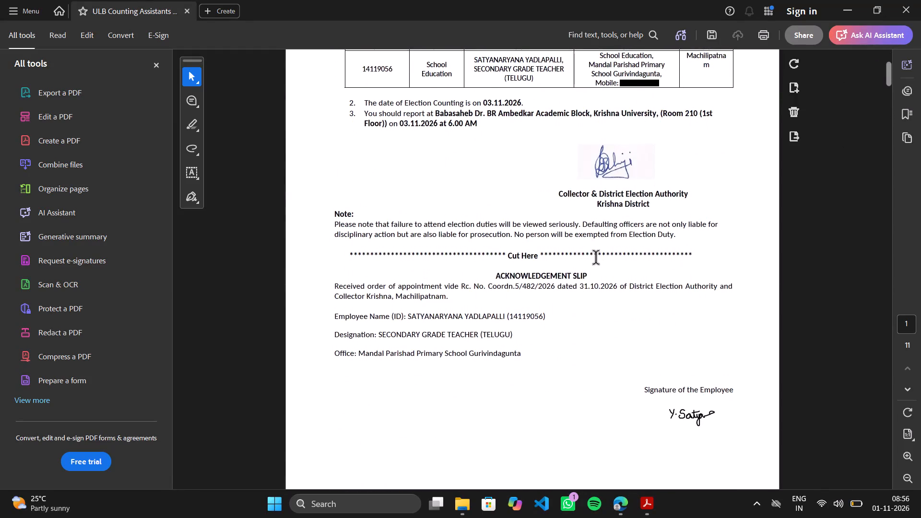
scroll(596, 259, down, 3)
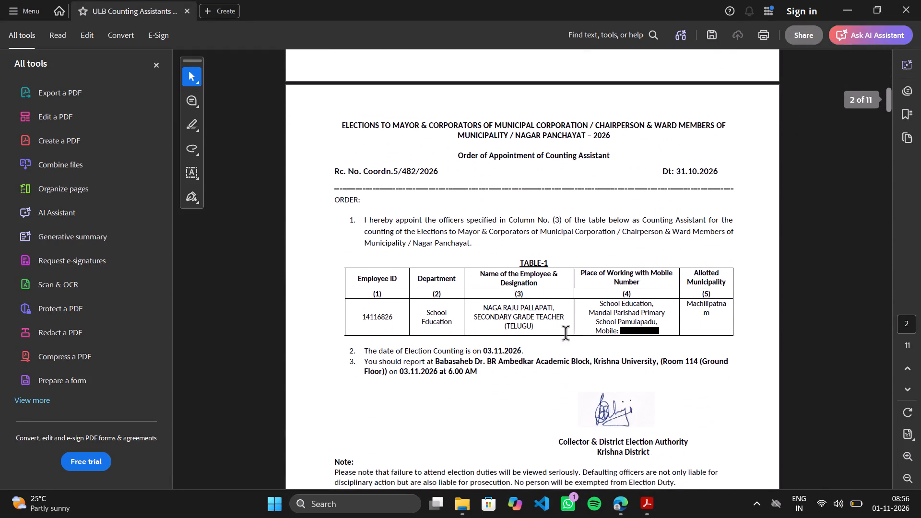
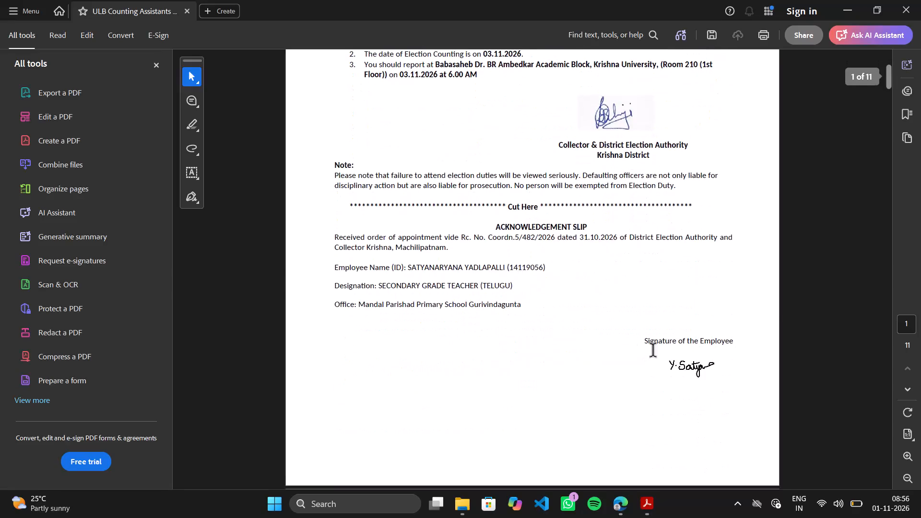
Delete the signature placed below "Signature of the Employee" on page 1's acknowledgement slip.
click(686, 360)
click(723, 327)
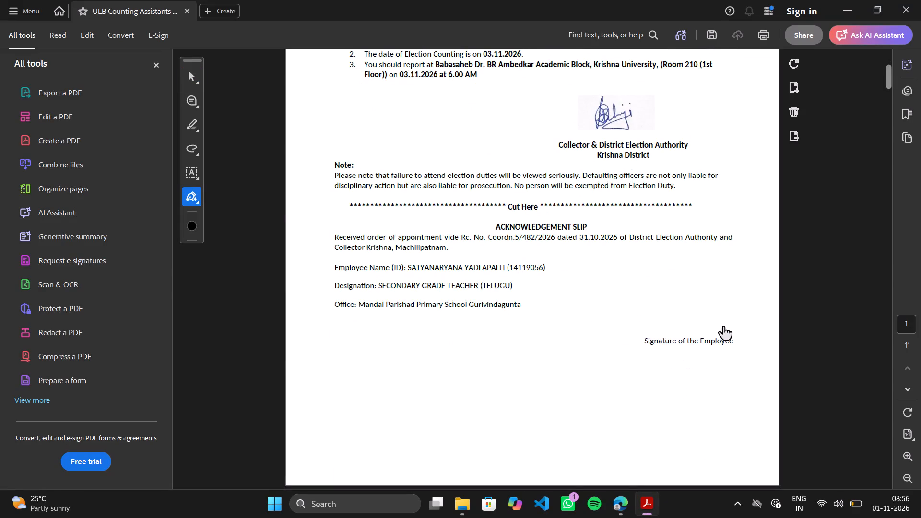
Open the saved signature and initials choices of the signing tool.
click(193, 195)
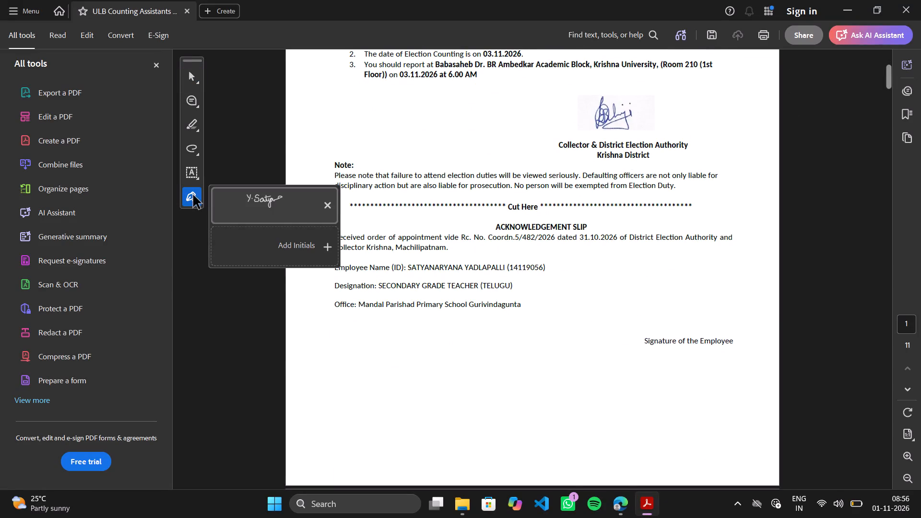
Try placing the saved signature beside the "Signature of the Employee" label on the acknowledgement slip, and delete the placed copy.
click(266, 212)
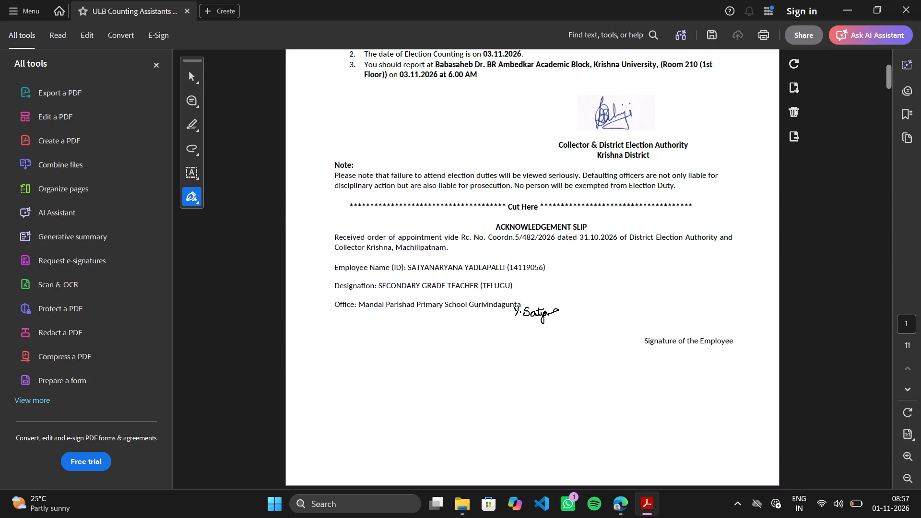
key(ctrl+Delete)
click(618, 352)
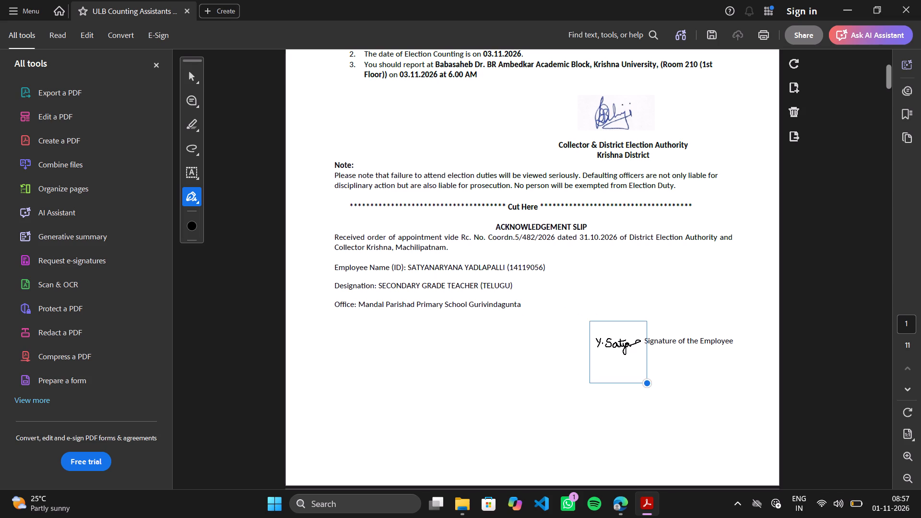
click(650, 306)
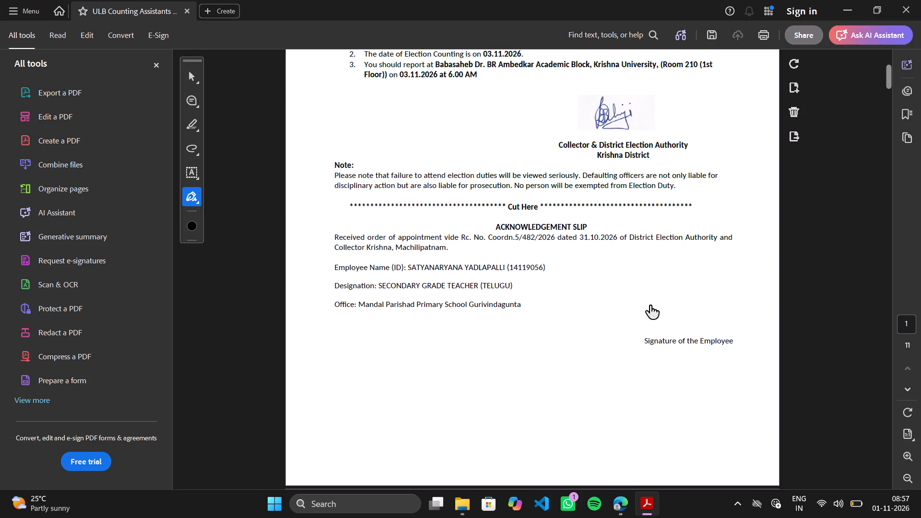
Remove the saved signature from the signing tool's stored signatures.
click(182, 207)
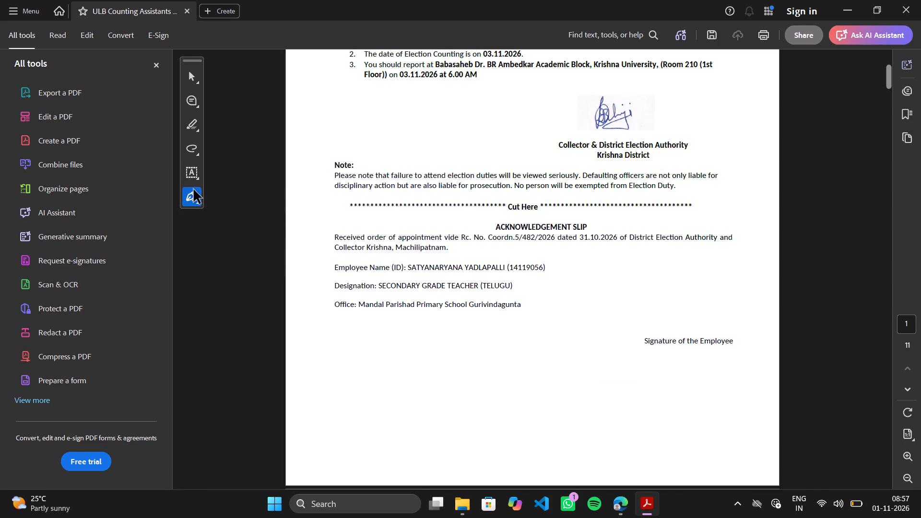
click(190, 198)
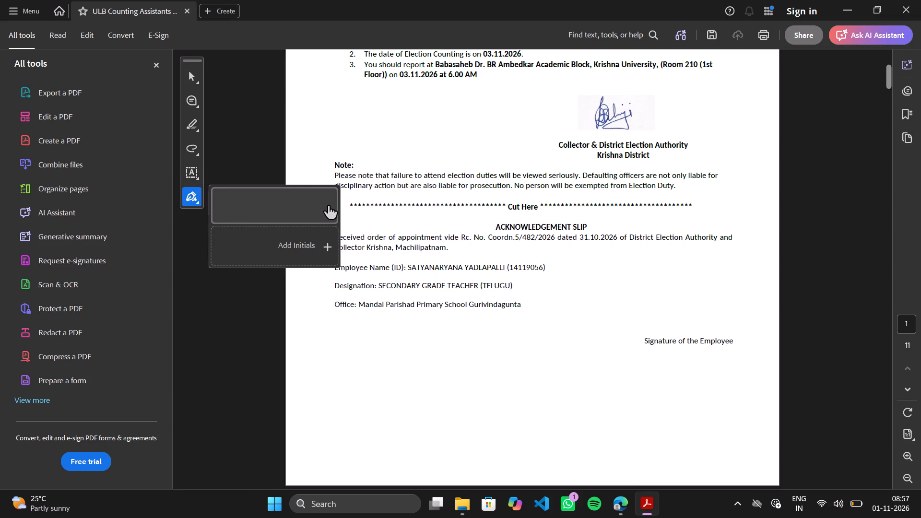
click(329, 206)
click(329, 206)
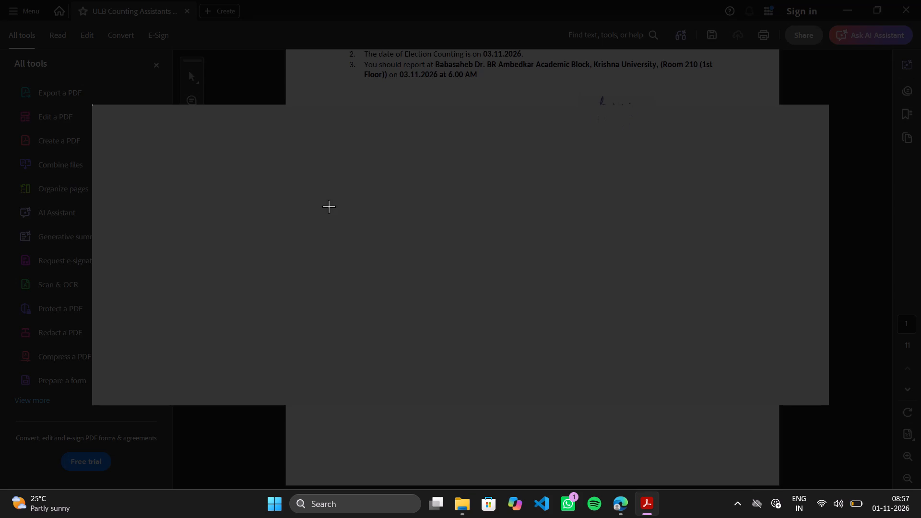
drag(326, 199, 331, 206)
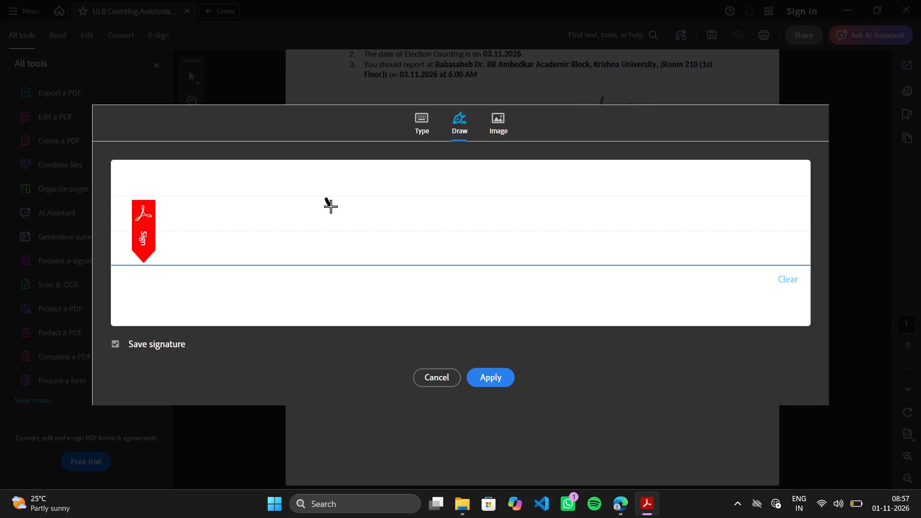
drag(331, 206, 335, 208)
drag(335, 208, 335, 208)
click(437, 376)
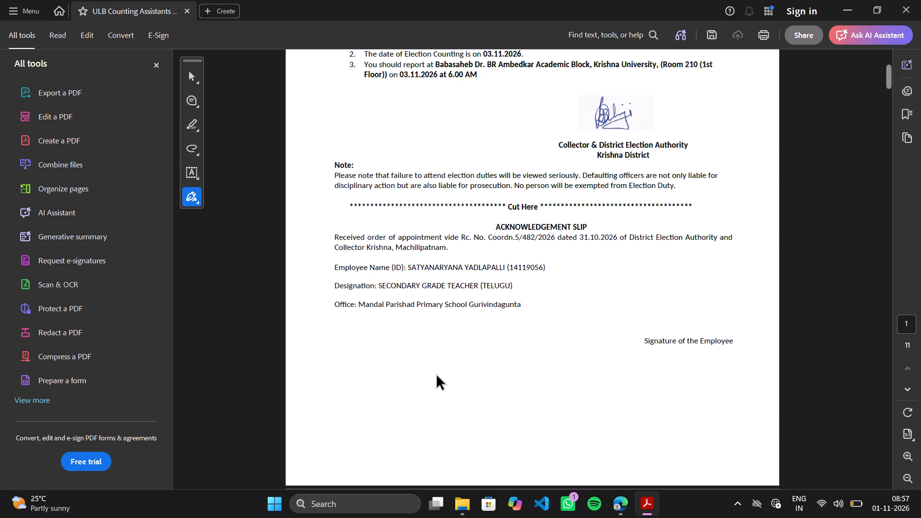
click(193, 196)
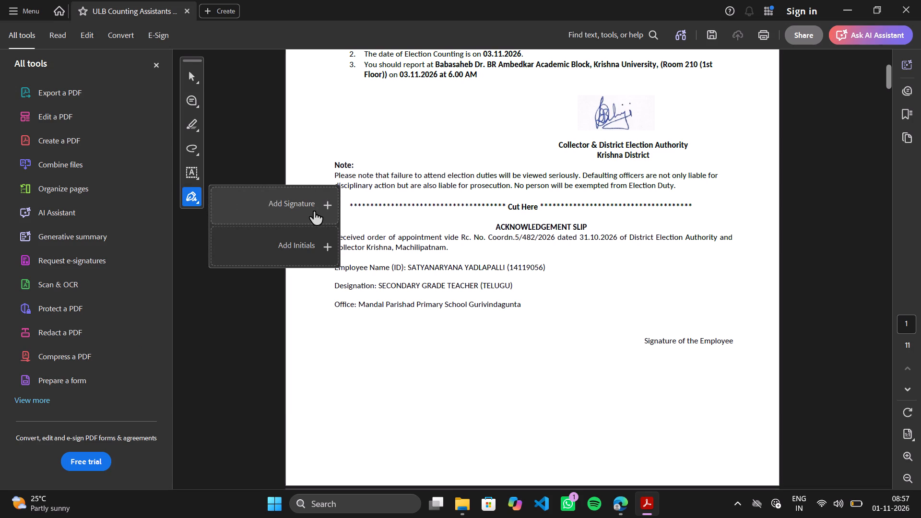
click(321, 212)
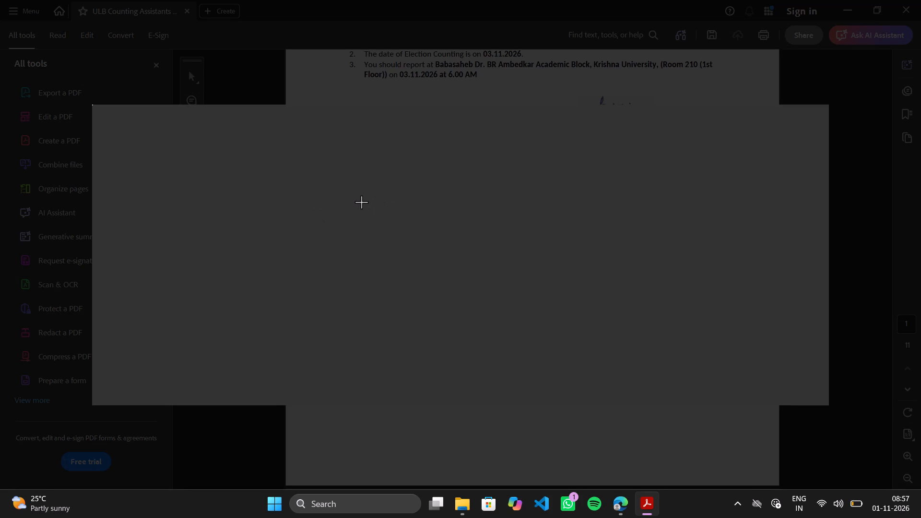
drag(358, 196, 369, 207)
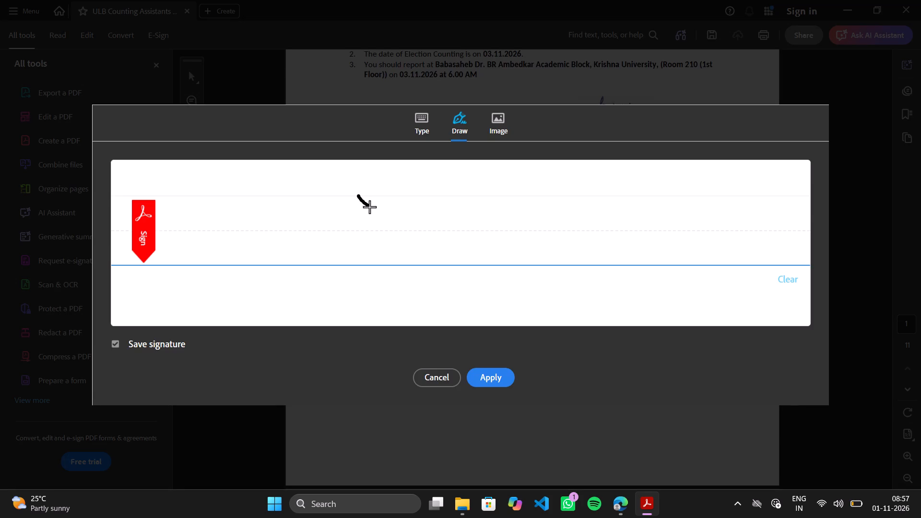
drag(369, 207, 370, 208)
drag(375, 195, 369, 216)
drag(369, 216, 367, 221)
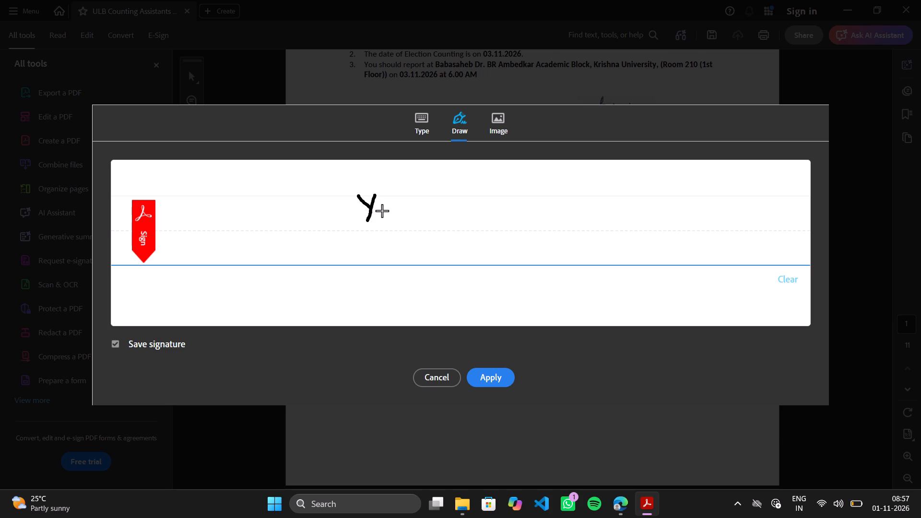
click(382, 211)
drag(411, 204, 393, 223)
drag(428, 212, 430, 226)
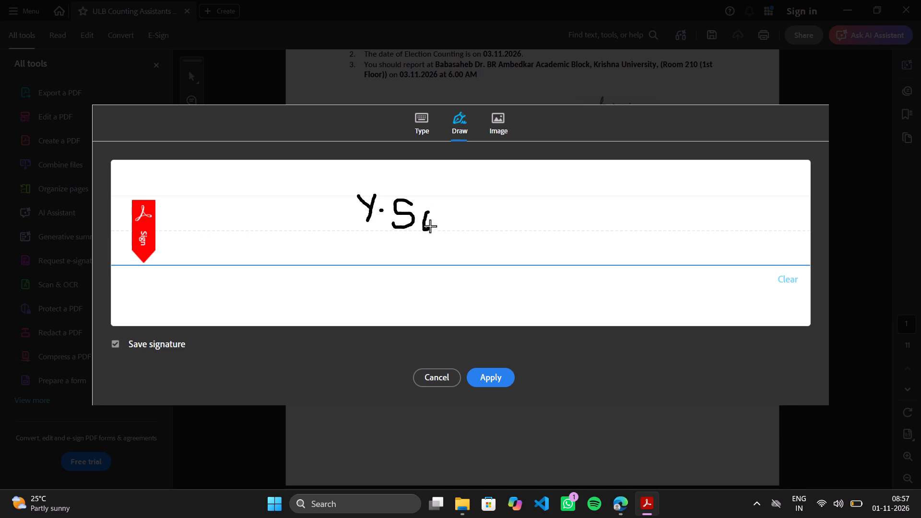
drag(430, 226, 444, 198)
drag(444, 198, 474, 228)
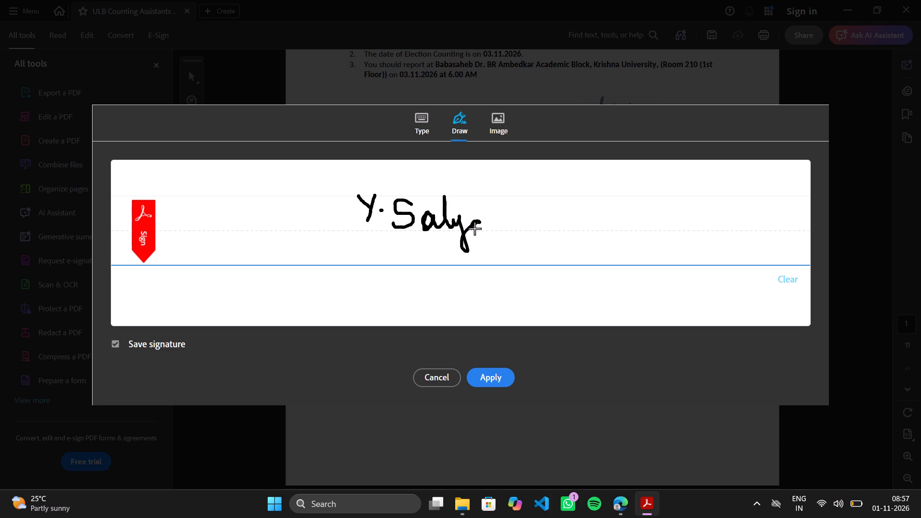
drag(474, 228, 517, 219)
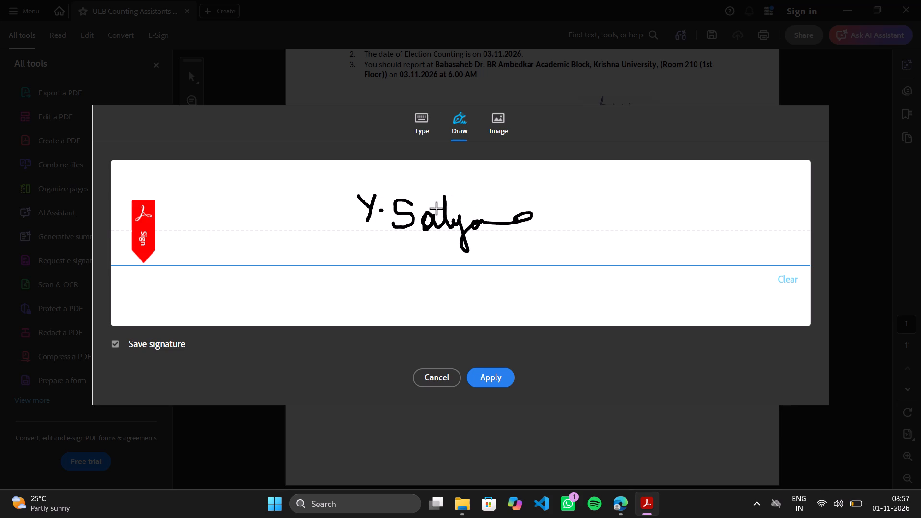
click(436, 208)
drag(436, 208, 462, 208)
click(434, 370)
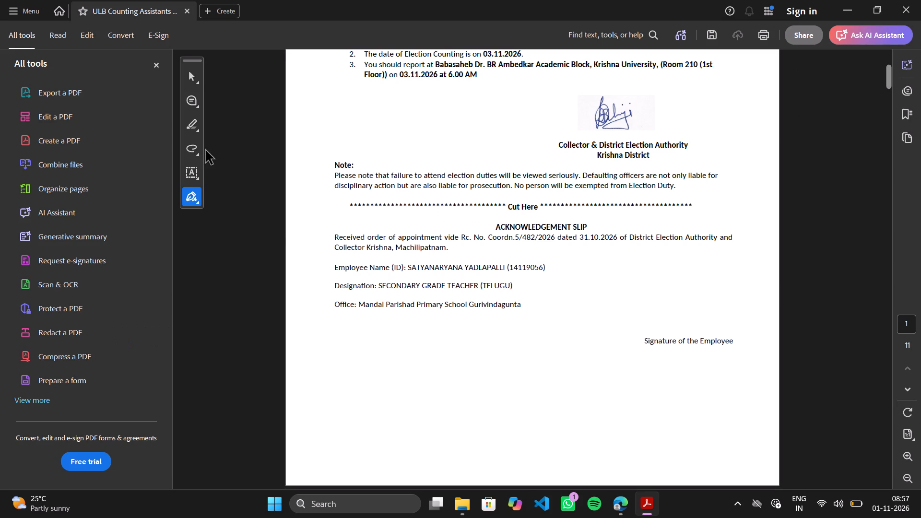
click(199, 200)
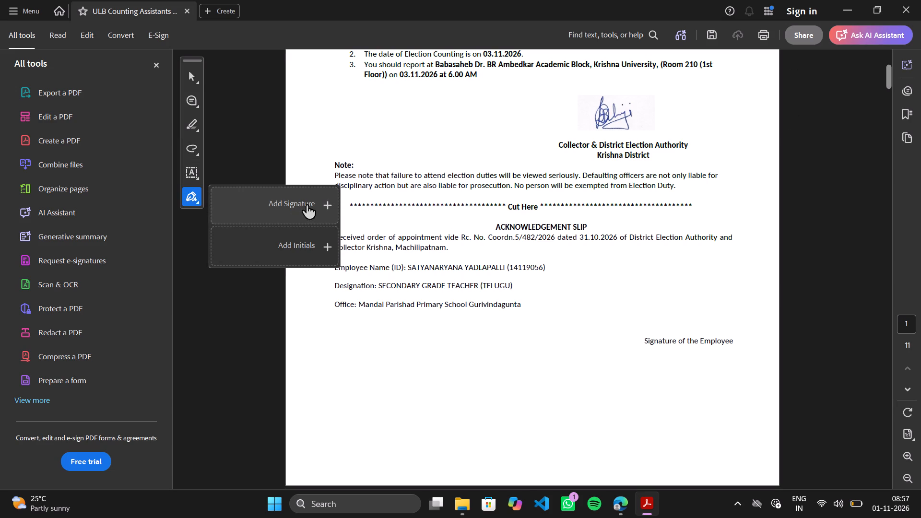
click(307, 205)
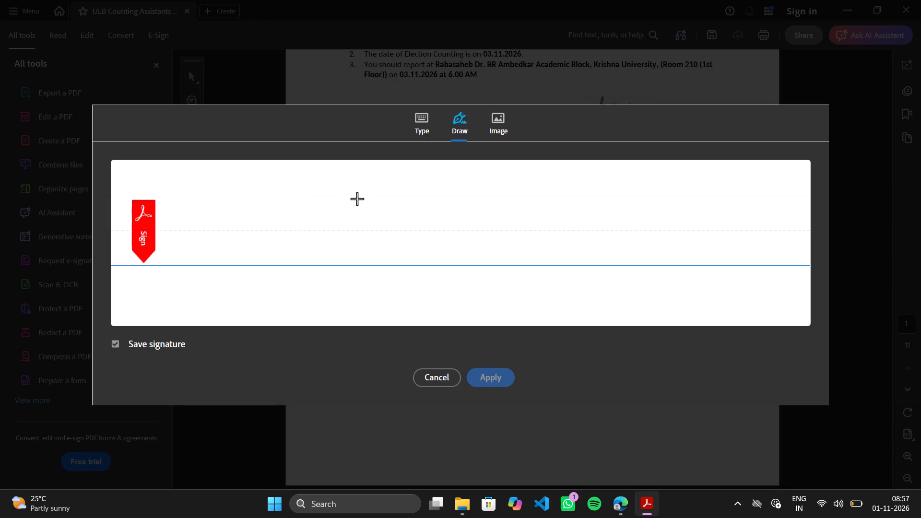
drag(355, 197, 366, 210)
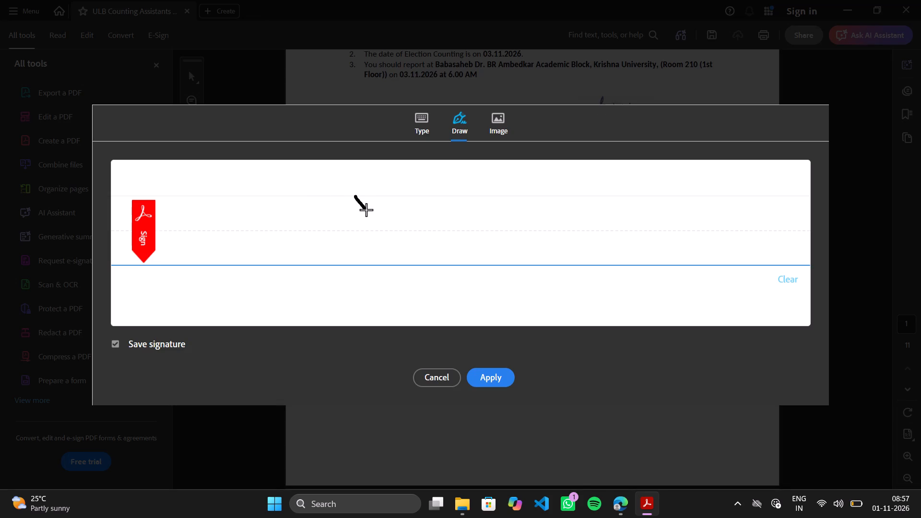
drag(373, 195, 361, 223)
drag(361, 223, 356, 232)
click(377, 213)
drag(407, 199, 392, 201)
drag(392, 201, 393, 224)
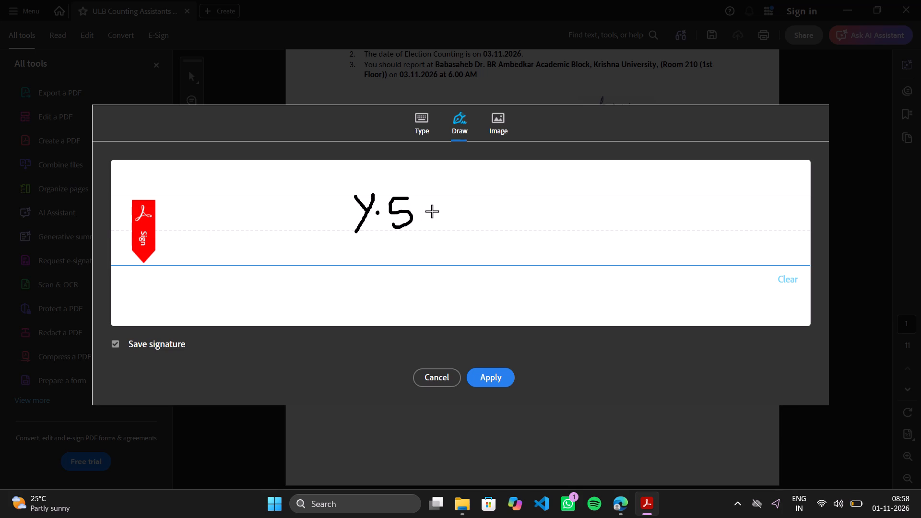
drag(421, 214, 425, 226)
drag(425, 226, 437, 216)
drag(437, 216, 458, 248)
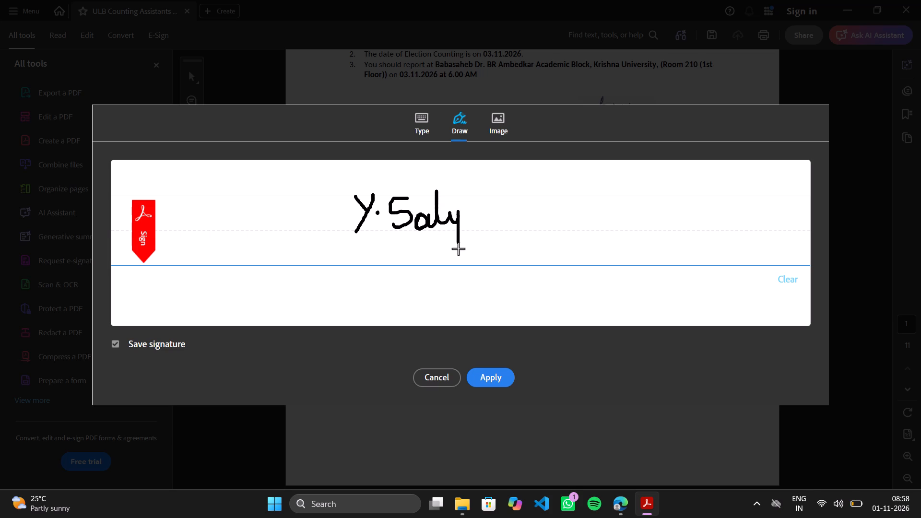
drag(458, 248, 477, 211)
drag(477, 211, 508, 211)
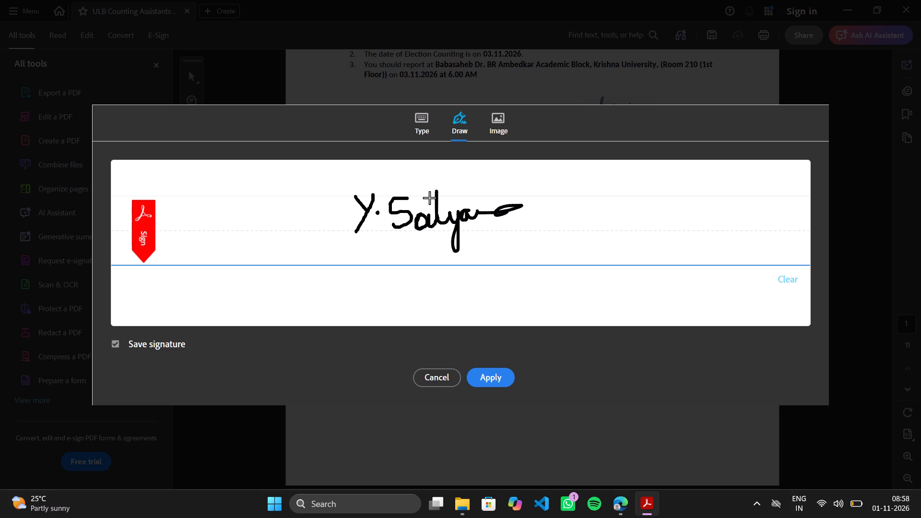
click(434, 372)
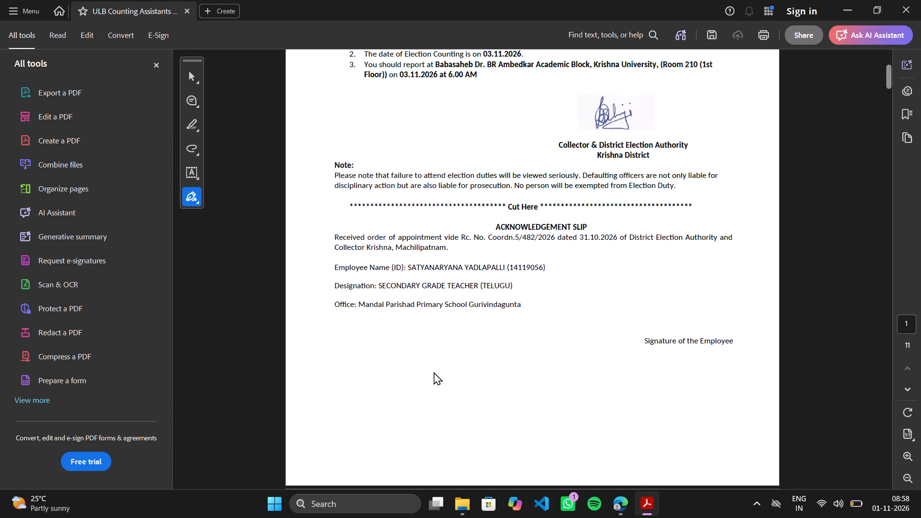
Add a new hand-drawn signature with the employee's initial and short name, ending in a long looped flourish, and apply it.
click(189, 199)
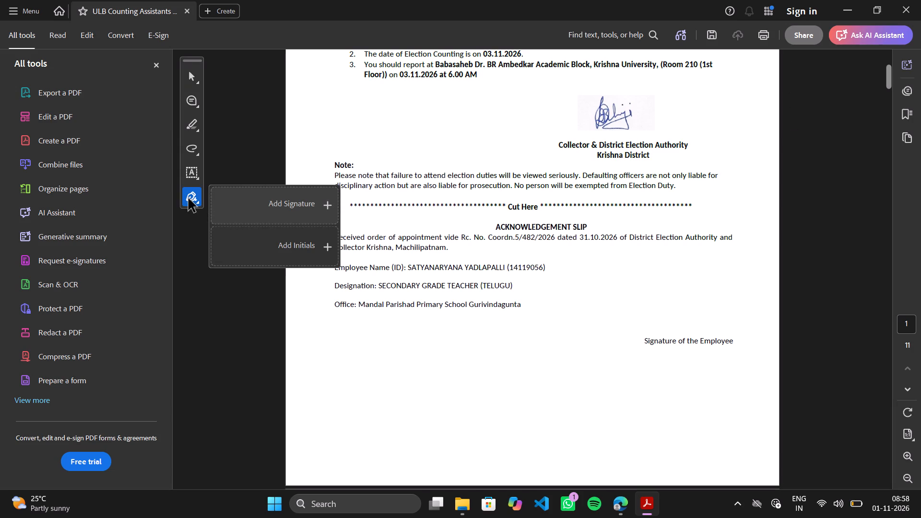
click(294, 218)
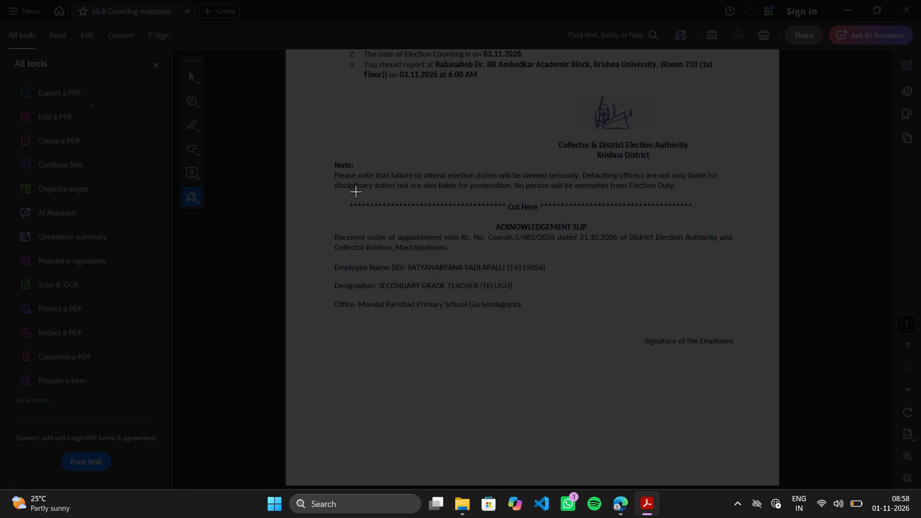
drag(361, 200, 377, 203)
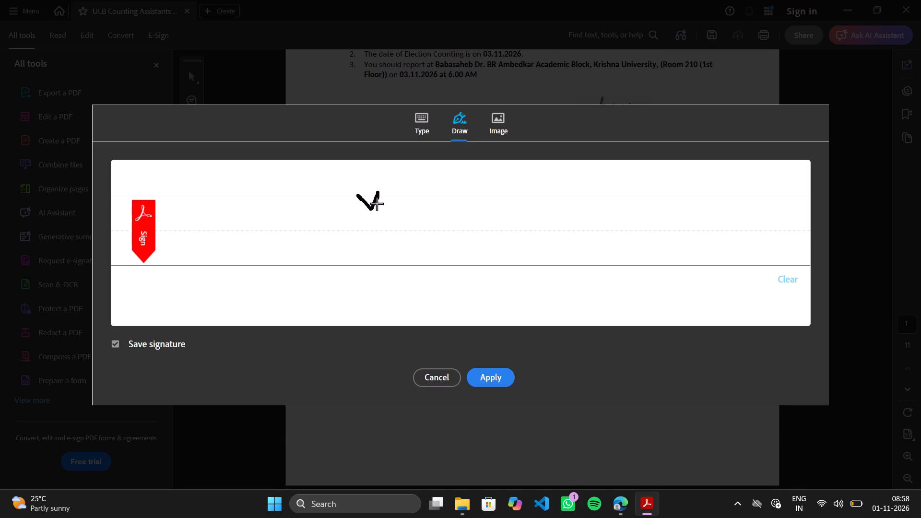
drag(377, 203, 363, 228)
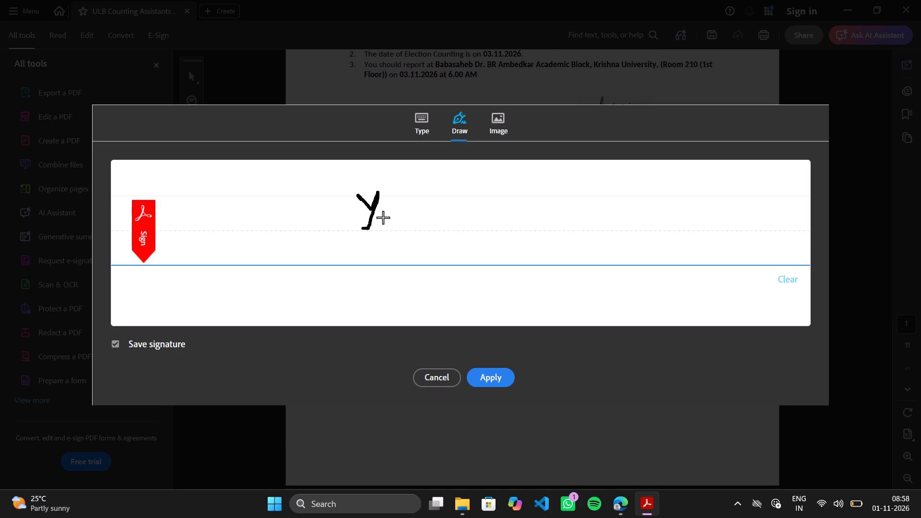
double_click(383, 217)
drag(408, 199, 403, 211)
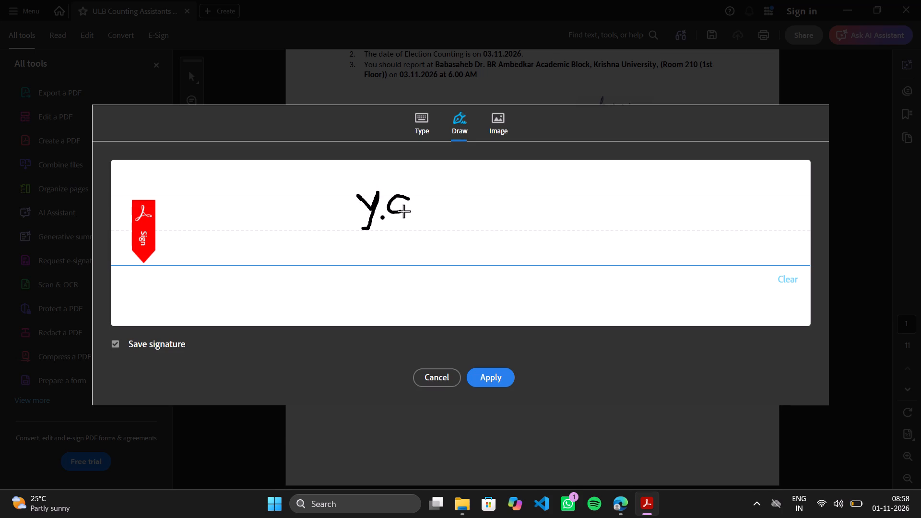
drag(403, 211, 390, 223)
drag(423, 214, 422, 229)
drag(422, 229, 440, 197)
drag(440, 197, 445, 223)
drag(445, 223, 463, 258)
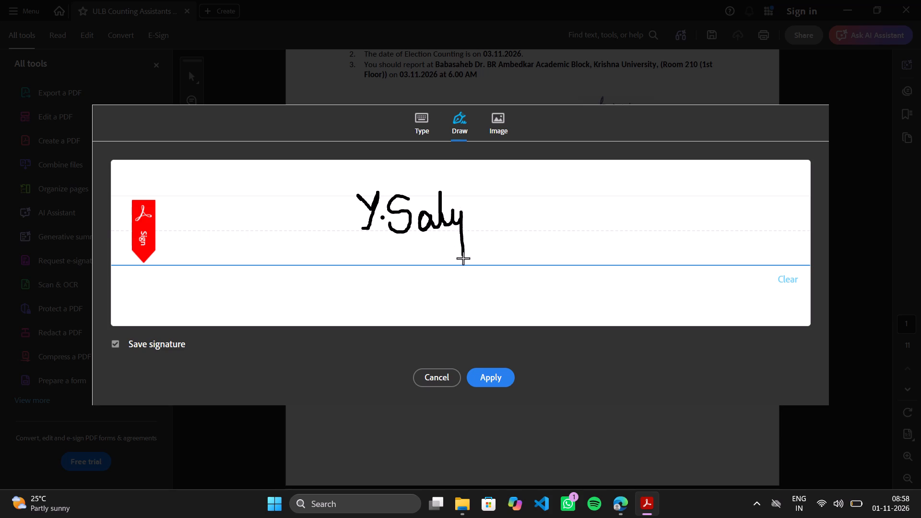
drag(463, 258, 541, 209)
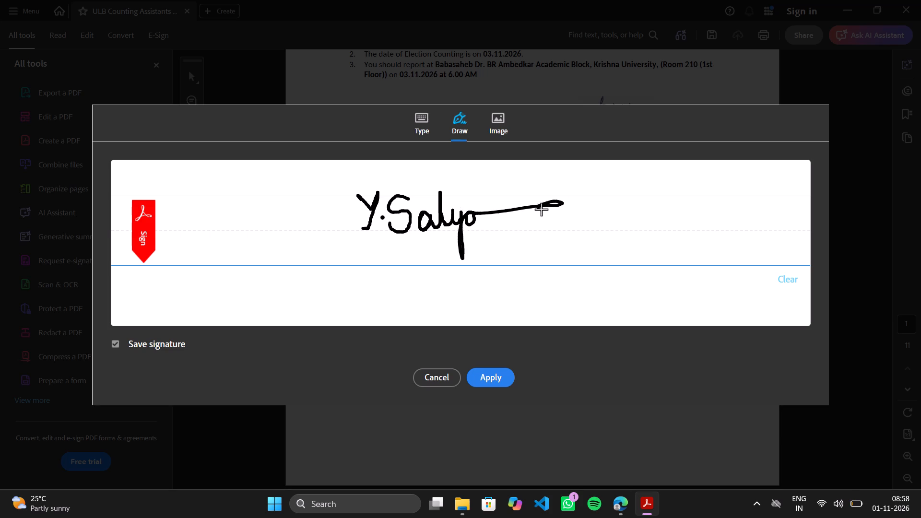
drag(541, 209, 543, 208)
drag(433, 200, 453, 200)
click(486, 374)
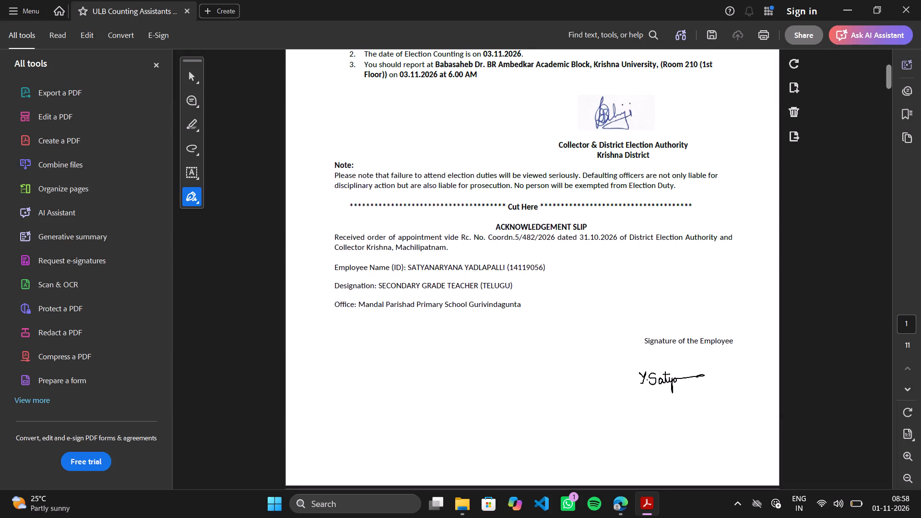
Place the new signature directly beneath the "Signature of the Employee" label, near the label's right end, and deselect it.
drag(674, 375, 702, 372)
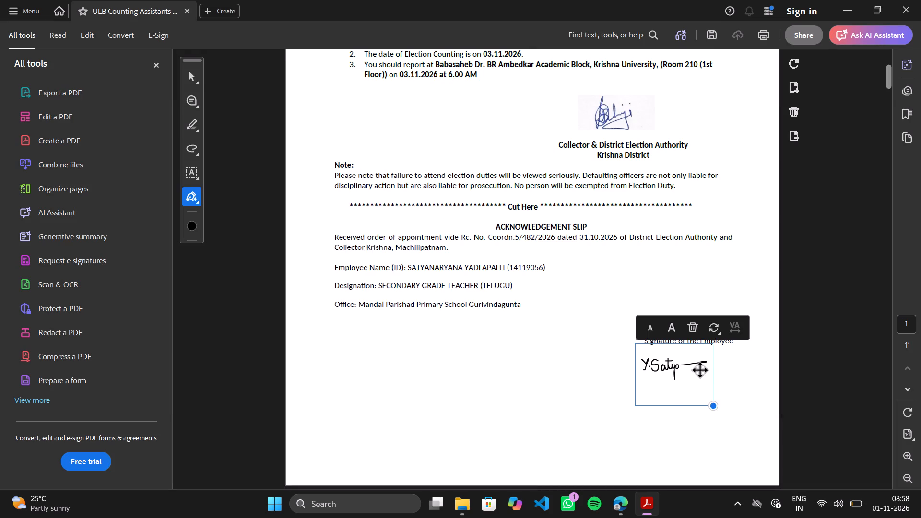
drag(673, 394, 696, 392)
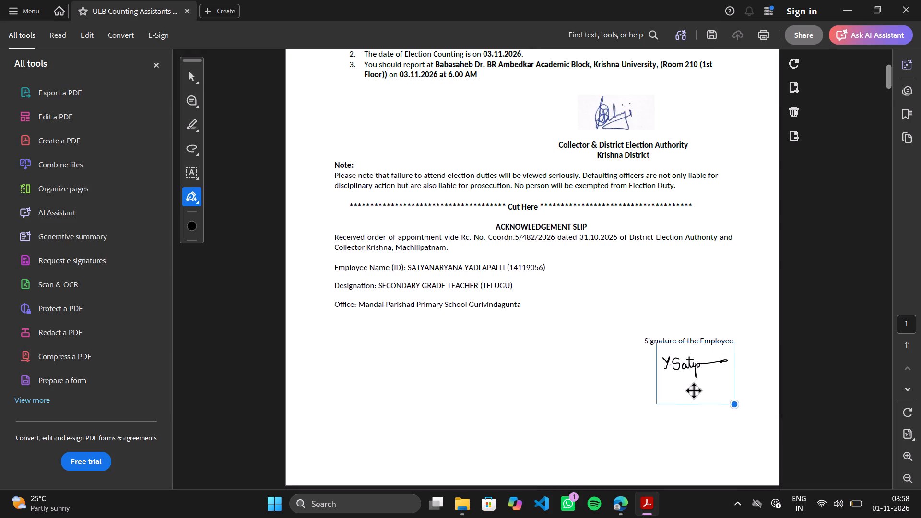
drag(696, 392, 696, 392)
click(759, 386)
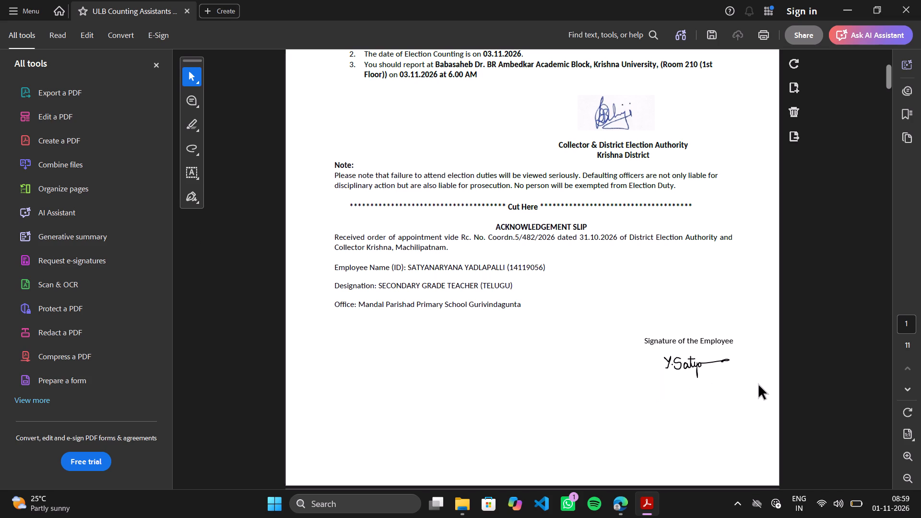
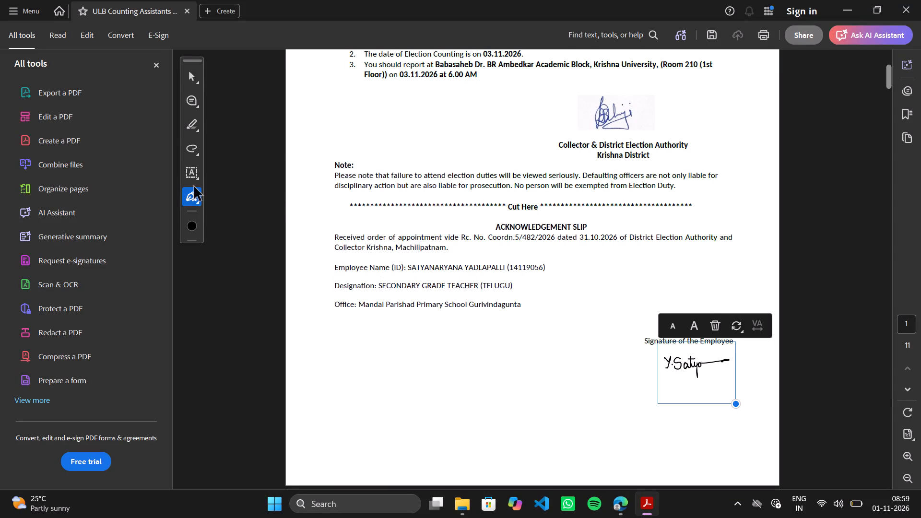
Remove the saved signature from the signing tool's stored signatures.
click(201, 200)
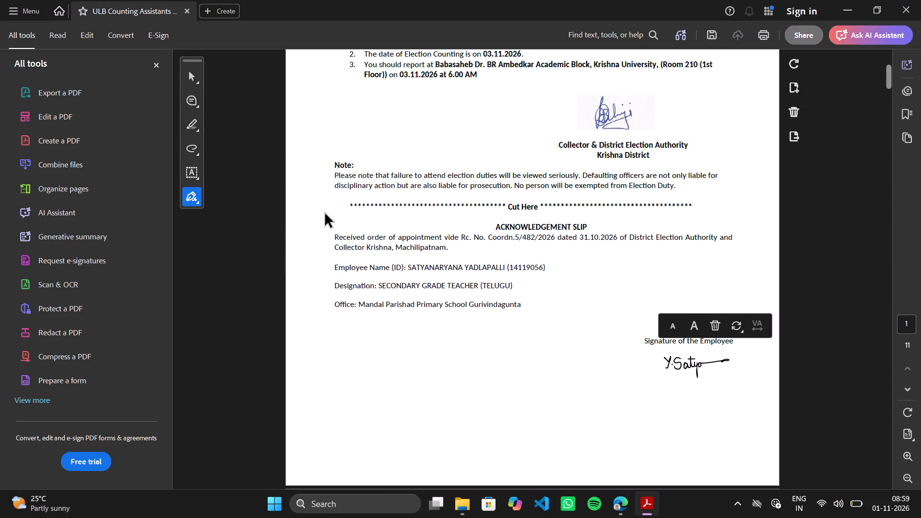
click(187, 197)
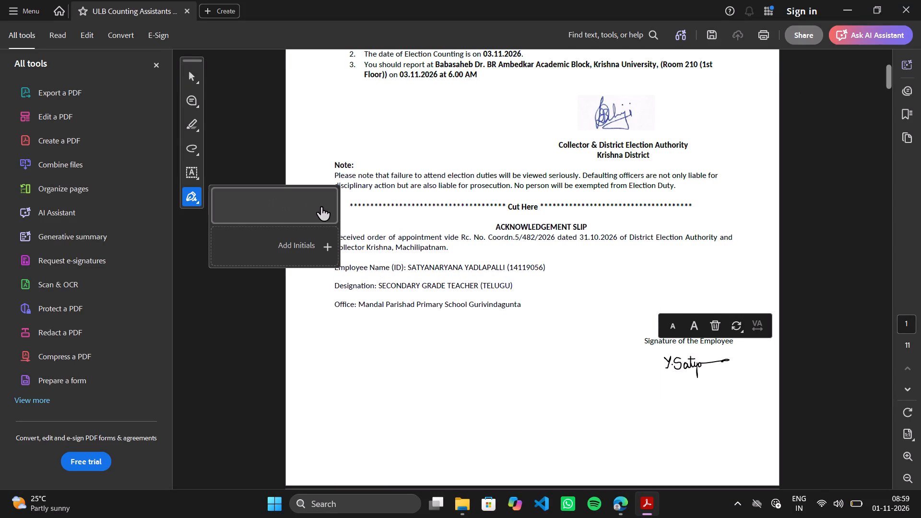
click(327, 208)
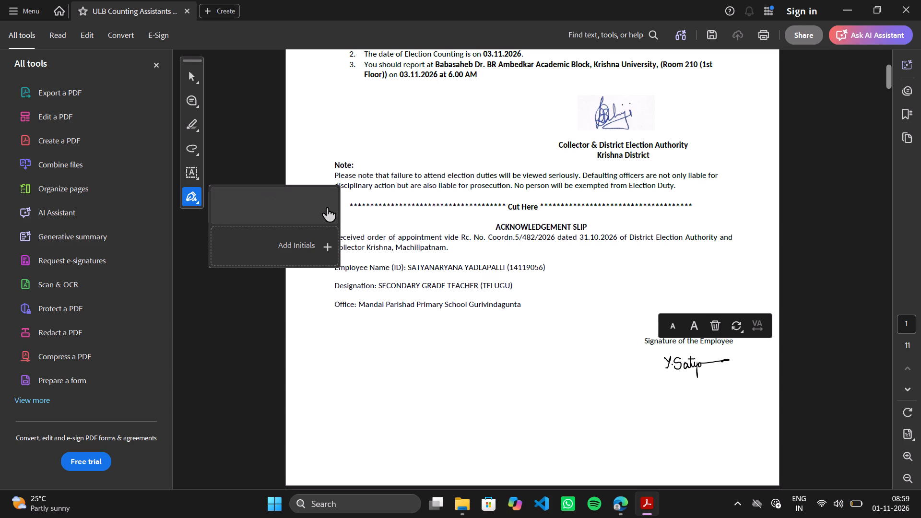
Add a new hand-drawn signature with the employee's initial and short name, a crossed t and a short looped flourish, and apply it.
click(327, 208)
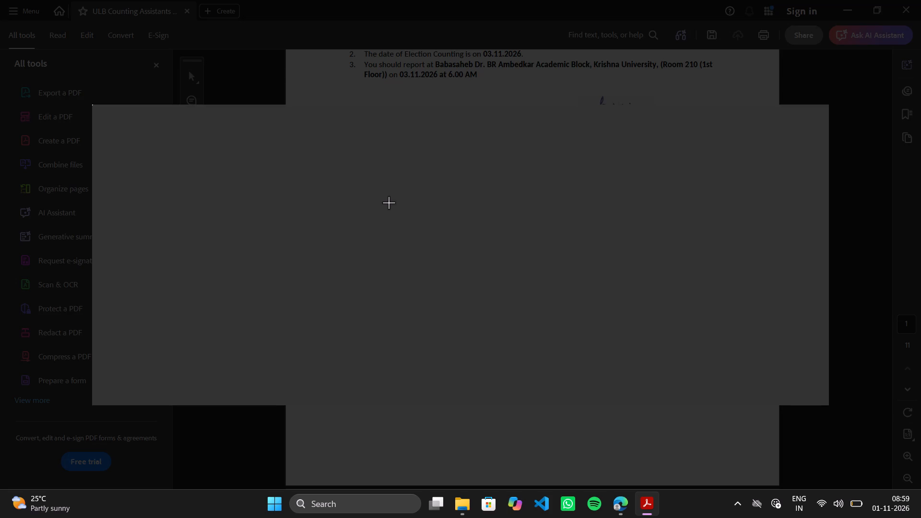
drag(389, 196, 400, 216)
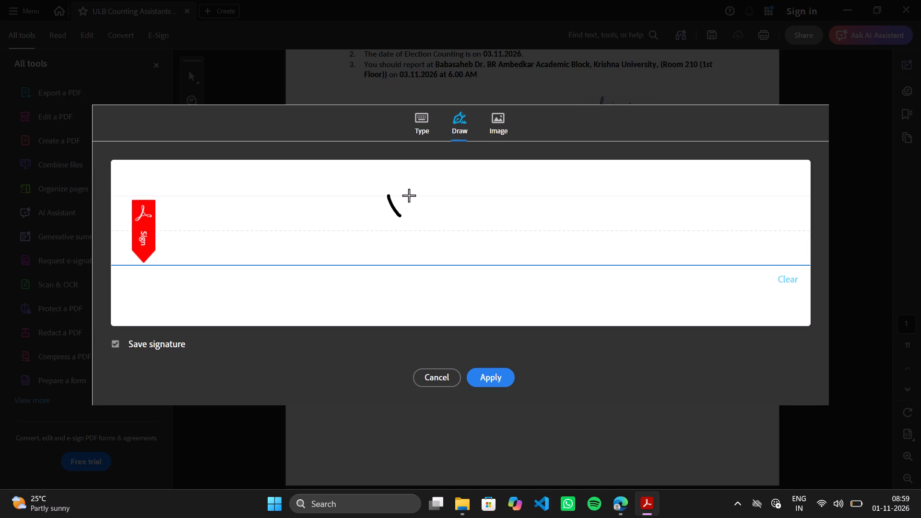
drag(409, 195, 390, 238)
double_click(415, 220)
drag(446, 200, 440, 230)
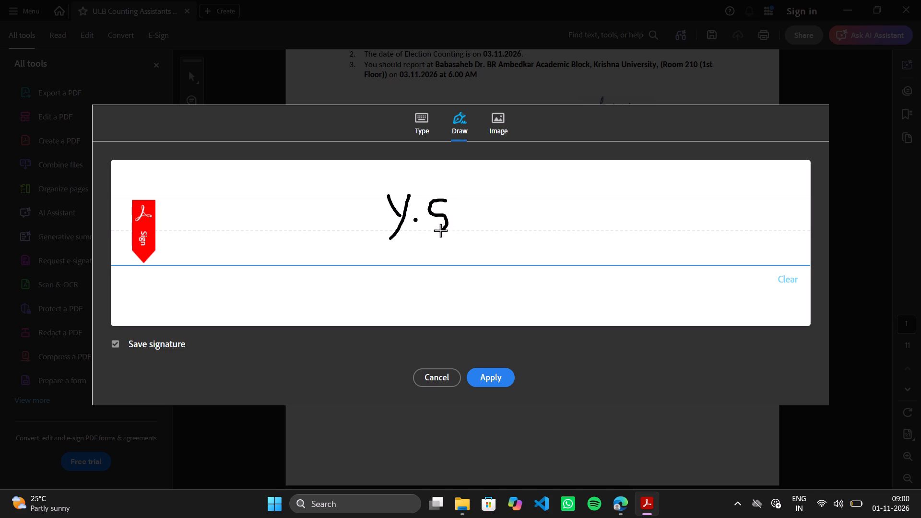
drag(440, 230, 426, 224)
drag(460, 215, 457, 217)
drag(457, 217, 461, 222)
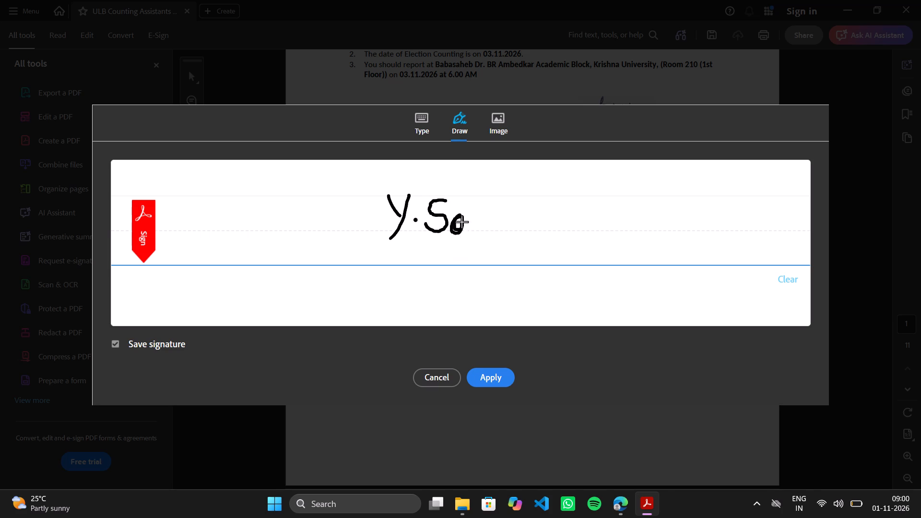
drag(461, 222, 477, 233)
drag(477, 233, 492, 258)
drag(492, 258, 506, 227)
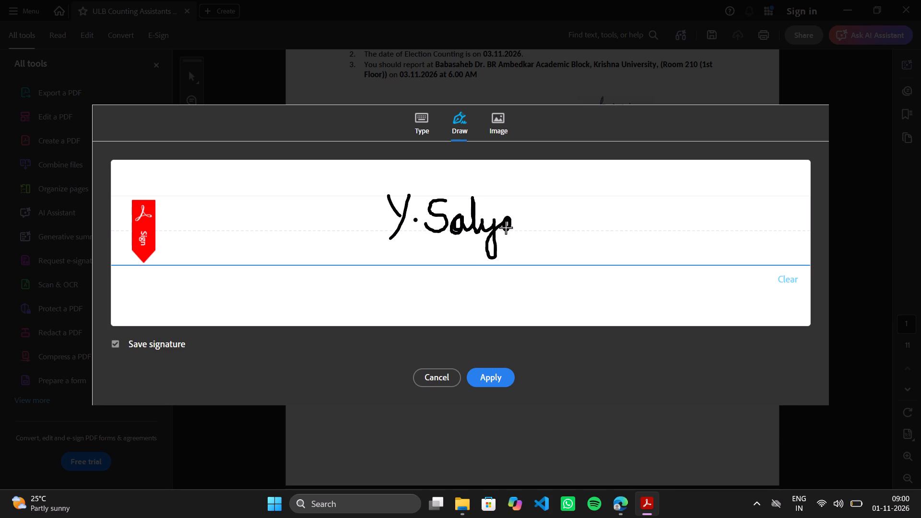
drag(506, 227, 542, 224)
drag(468, 207, 484, 207)
click(497, 376)
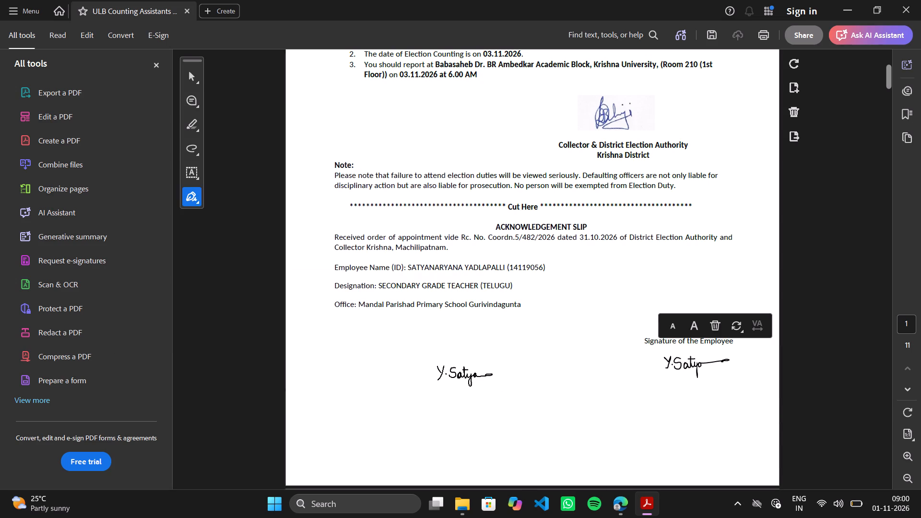
Place the new signature in the blank area below the Office line of the acknowledgement slip.
click(424, 381)
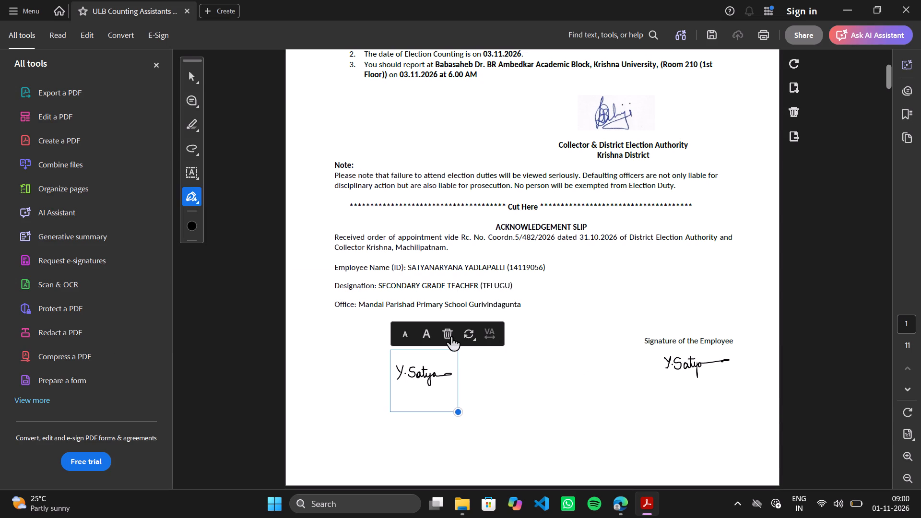
Delete the earlier signature beneath the "Signature of the Employee" label.
click(678, 358)
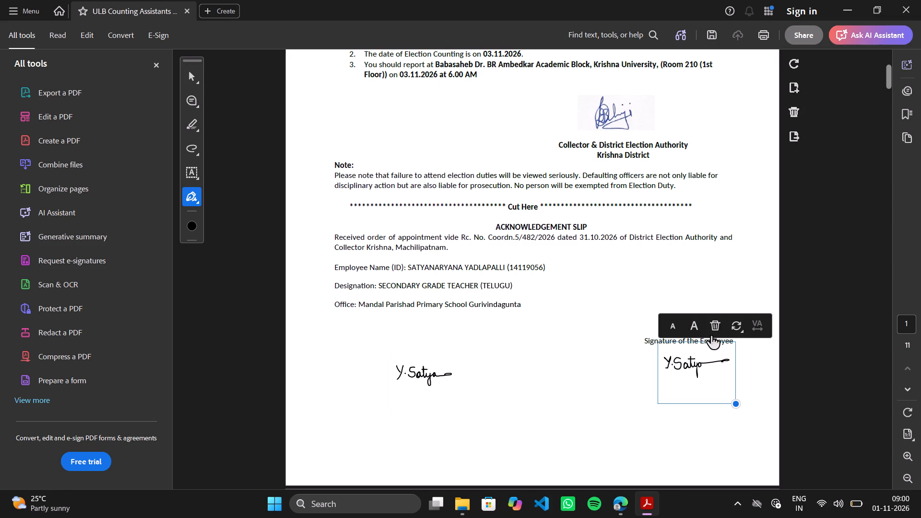
click(716, 328)
Enlarge the new signature slightly, move it directly beneath the "Signature of the Employee" label, and deselect it.
click(426, 371)
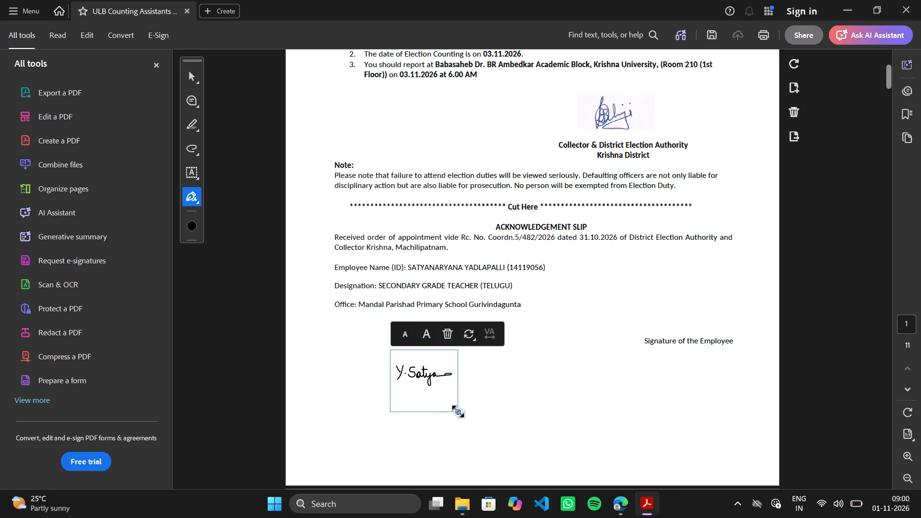
drag(459, 412, 456, 450)
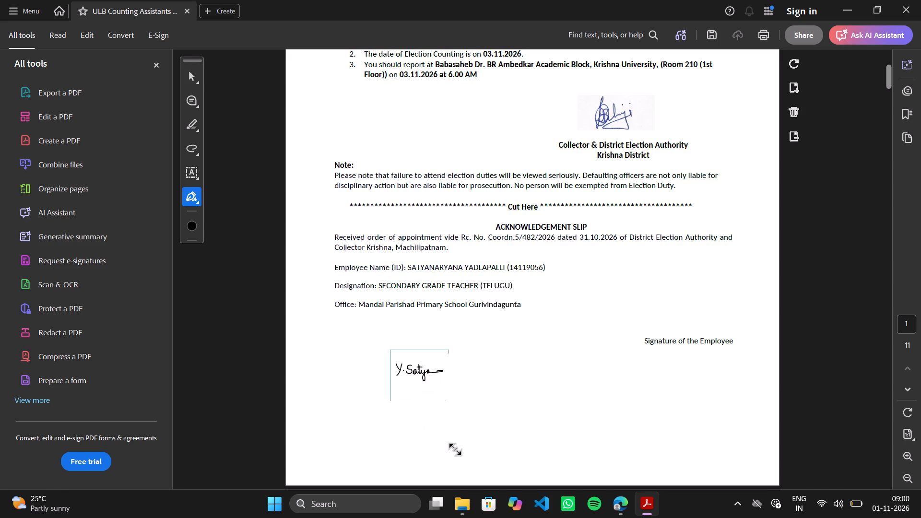
drag(456, 450, 475, 468)
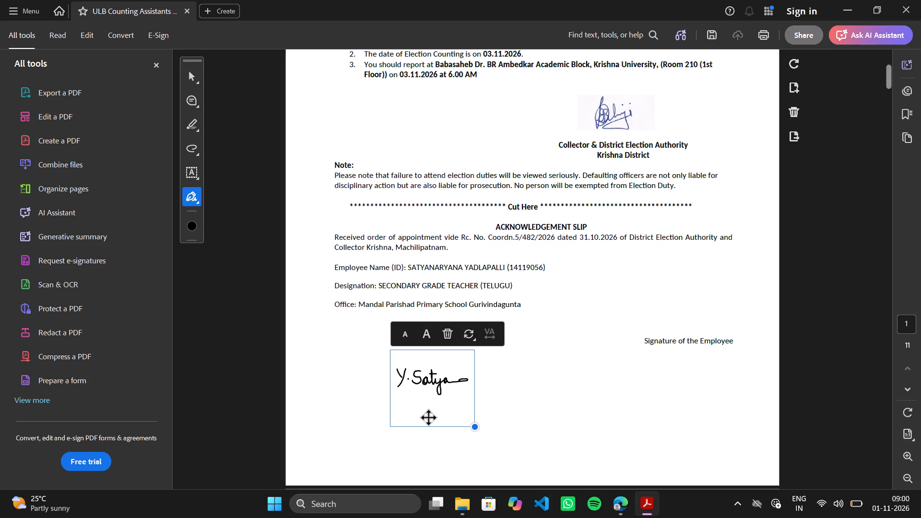
drag(424, 410, 711, 400)
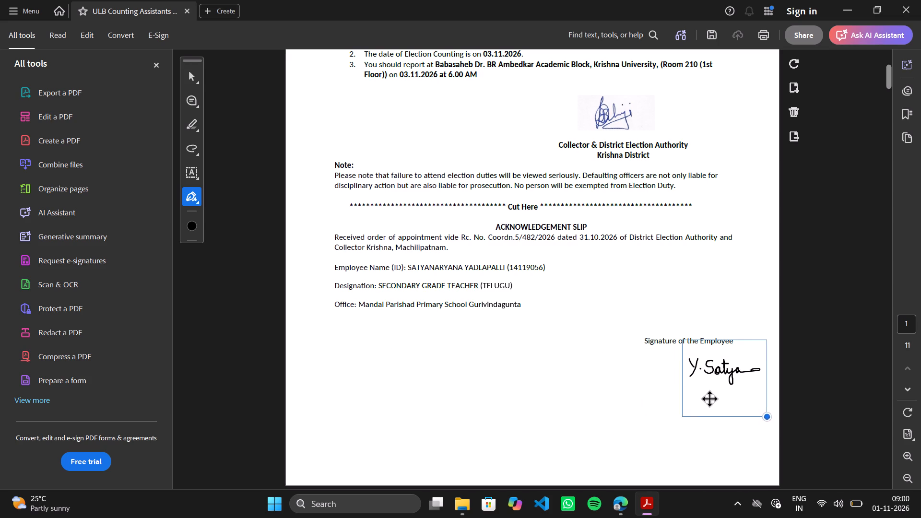
drag(711, 400, 677, 395)
click(493, 404)
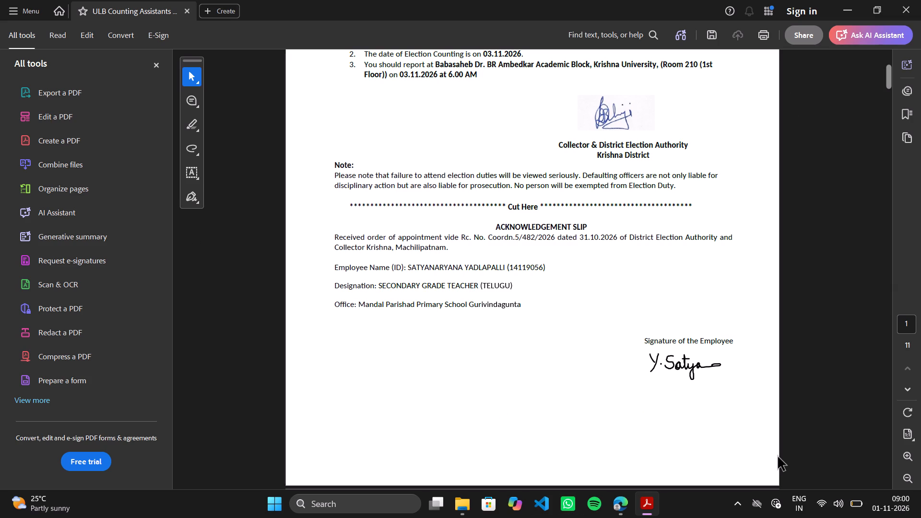
Capture a rectangular screenshot of the acknowledgement slip, from the "Cut Here" line to just below the employee's signature.
key(Print)
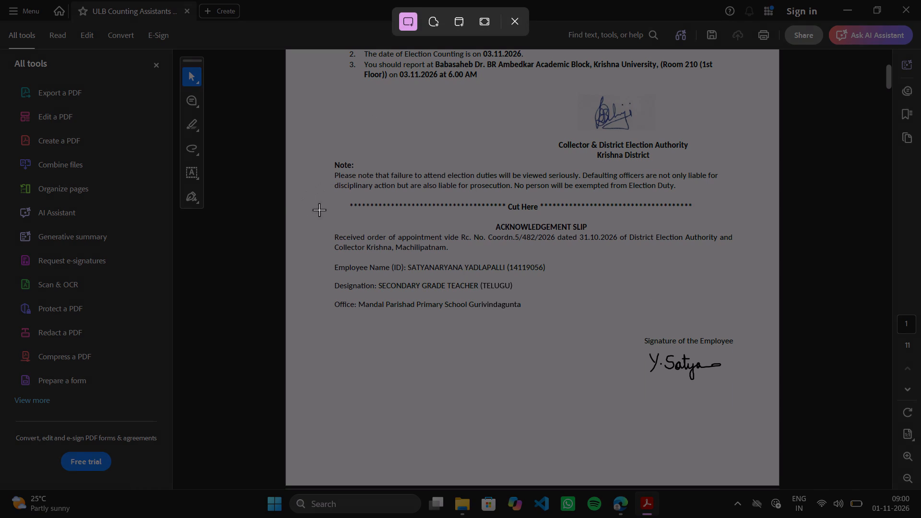
drag(295, 200, 433, 263)
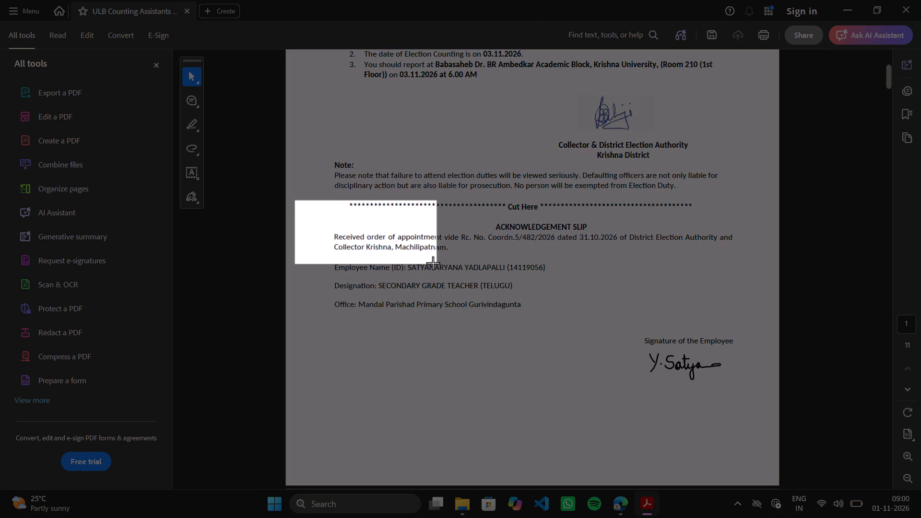
drag(433, 263, 294, 218)
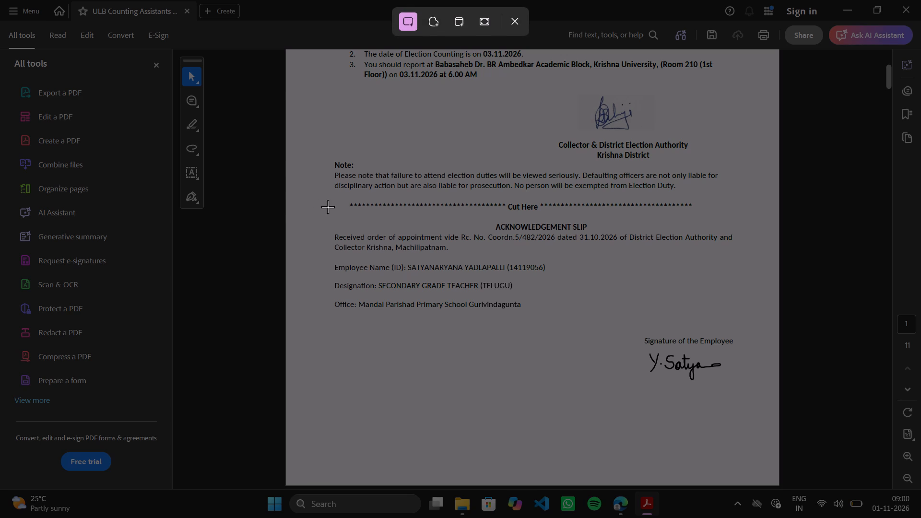
drag(309, 204, 406, 294)
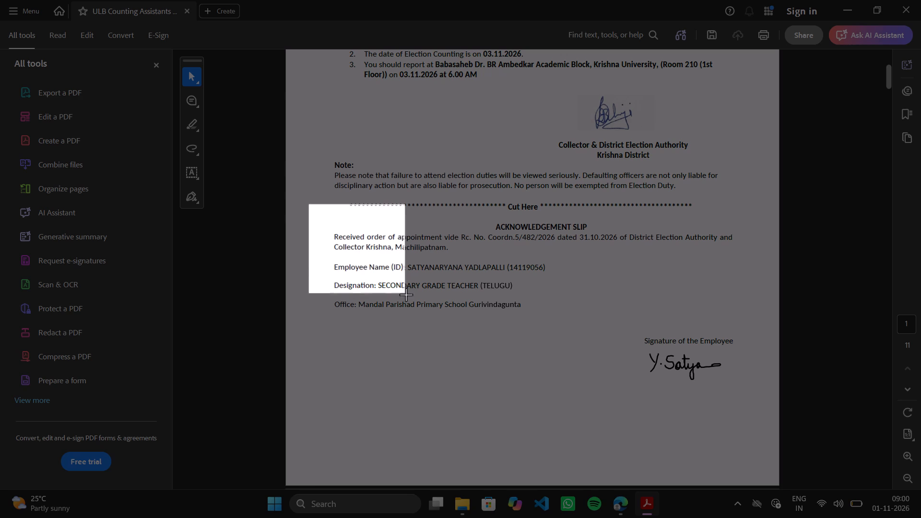
drag(406, 294, 553, 422)
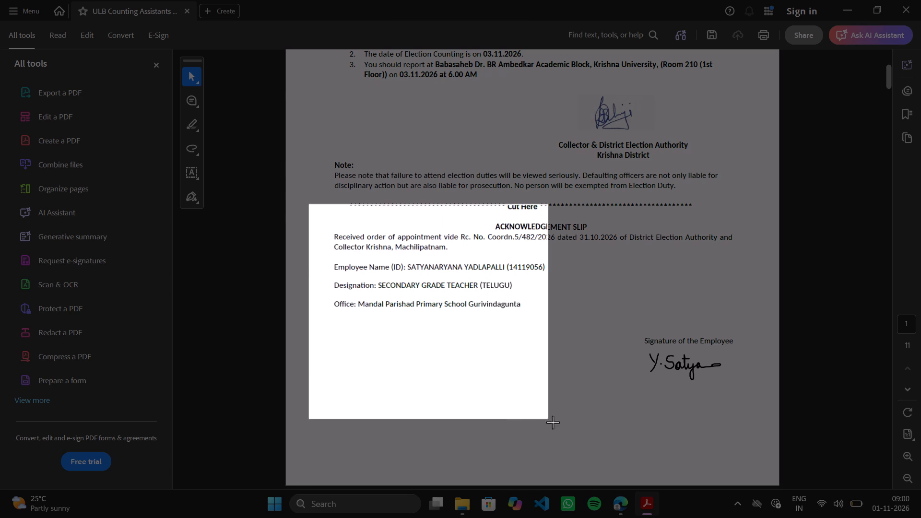
drag(553, 422, 783, 438)
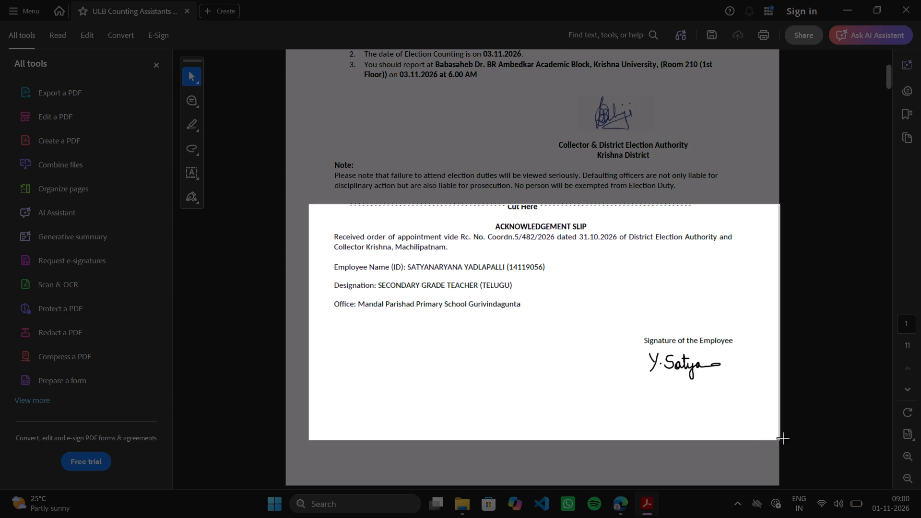
drag(783, 438, 760, 420)
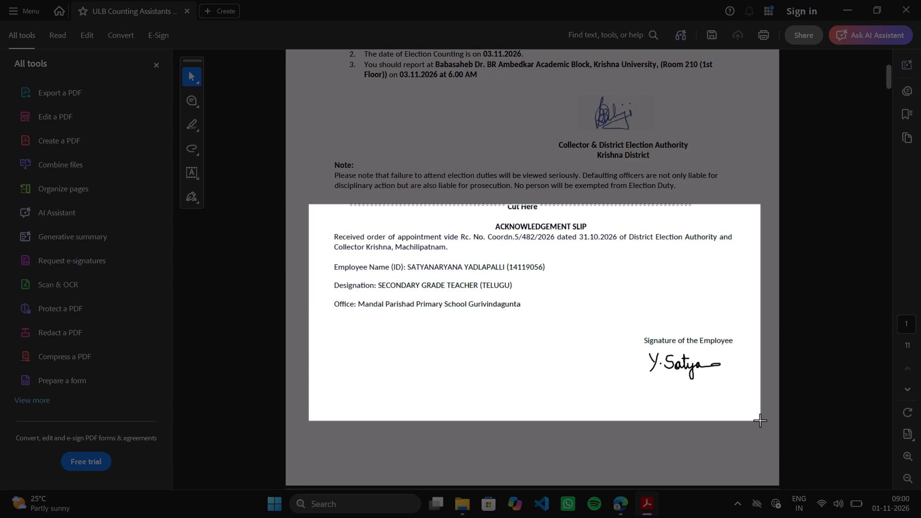
drag(760, 420, 759, 405)
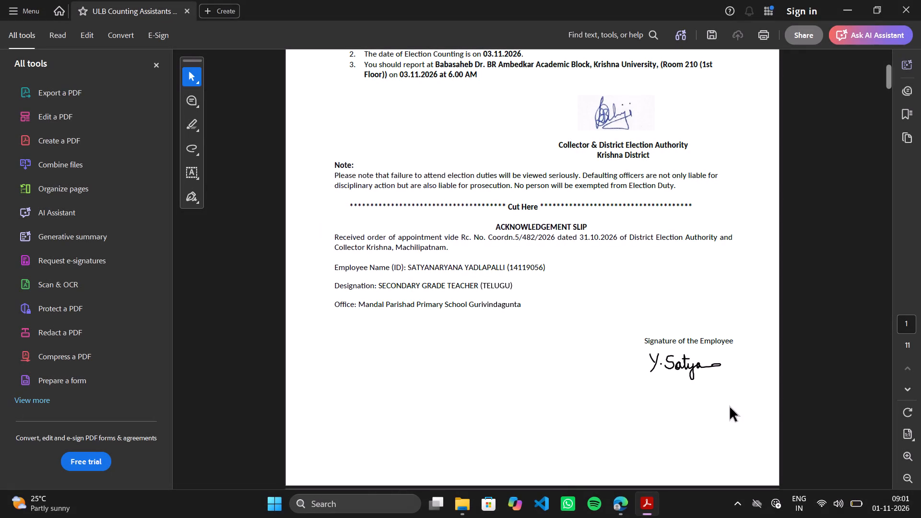
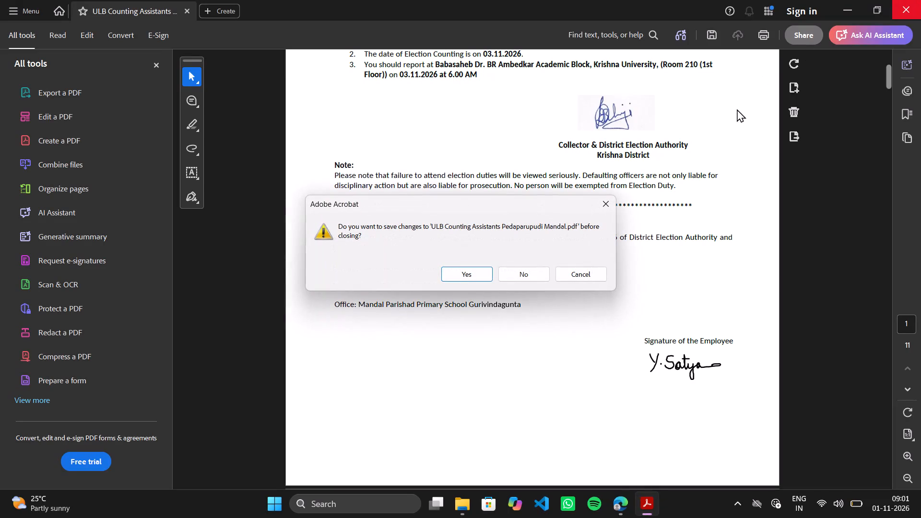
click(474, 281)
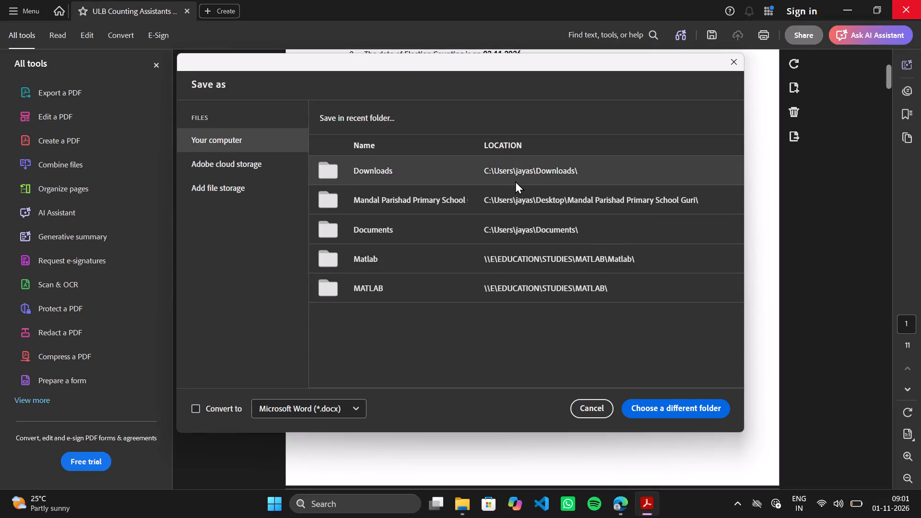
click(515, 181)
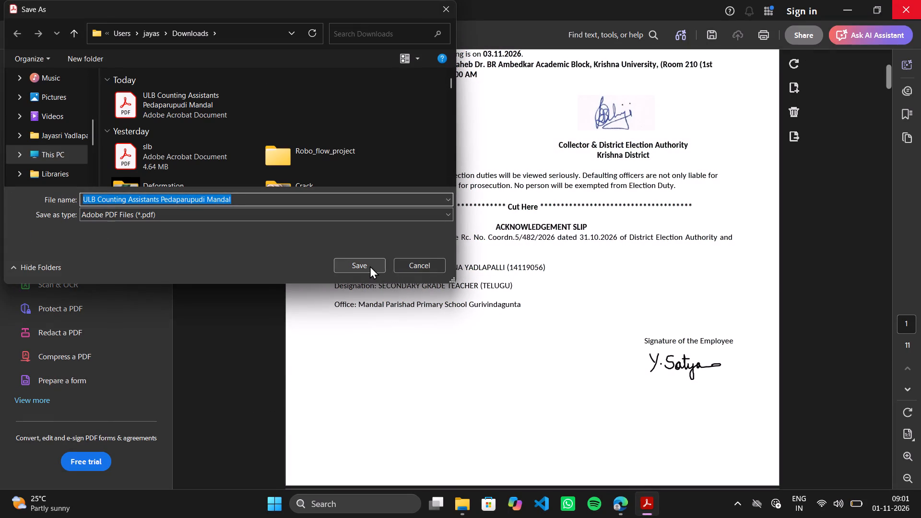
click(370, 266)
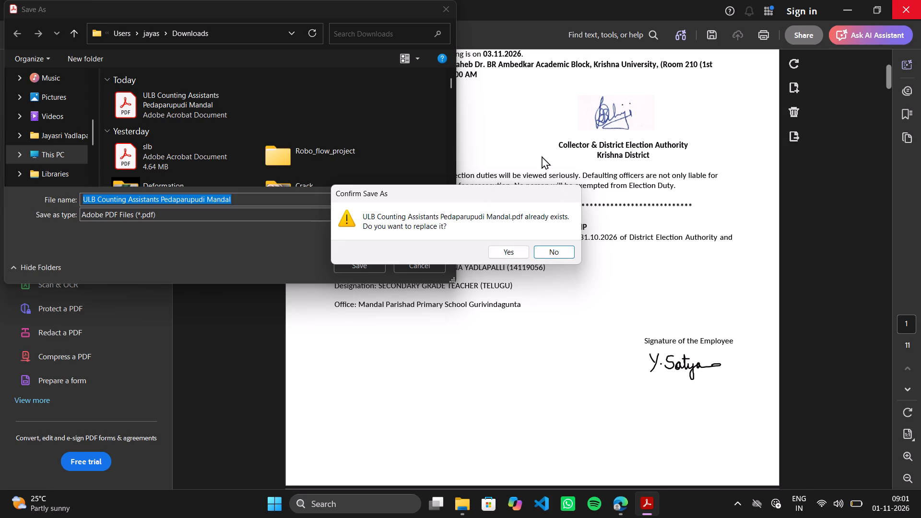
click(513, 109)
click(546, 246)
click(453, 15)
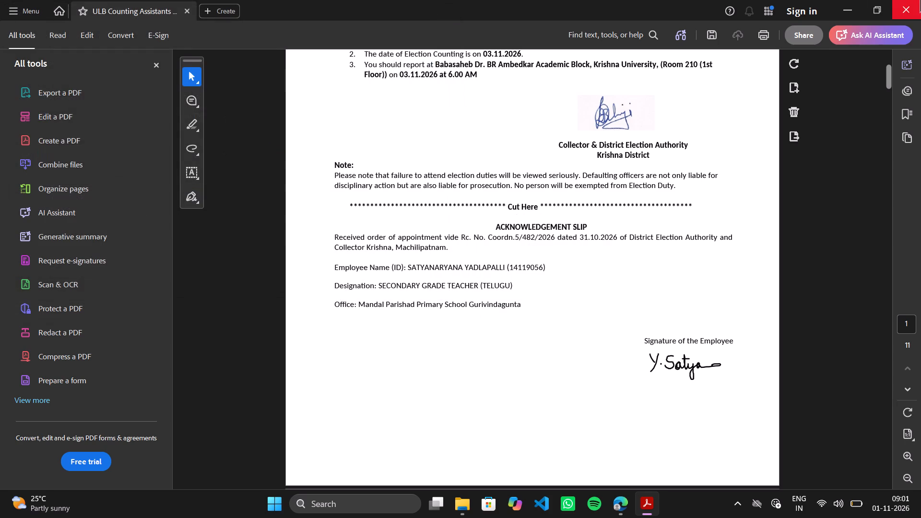
Close the counting assistants' appointment order PDF without saving the changes.
click(920, 0)
click(521, 273)
drag(521, 273, 602, 301)
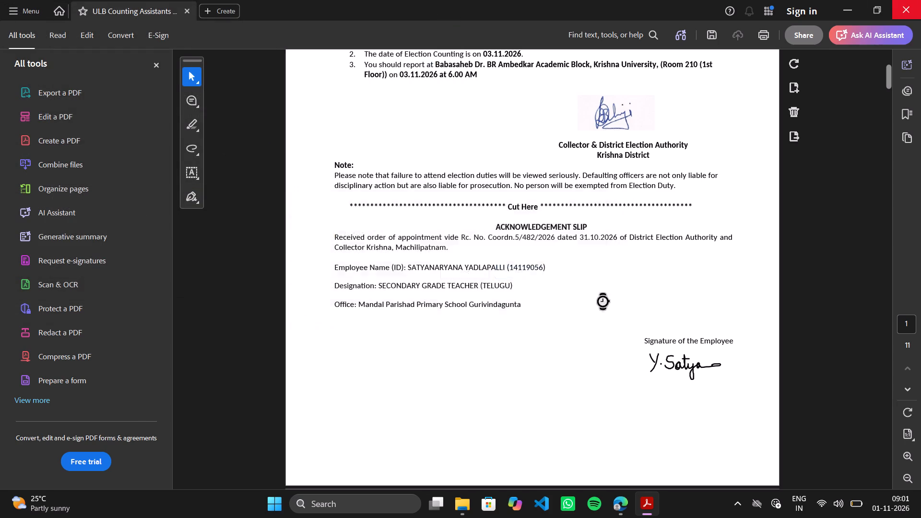
Switch to Microsoft Edge, close its window with the "pdf signature tool" search, and close the Downloads folder window.
drag(602, 301, 635, 510)
click(637, 456)
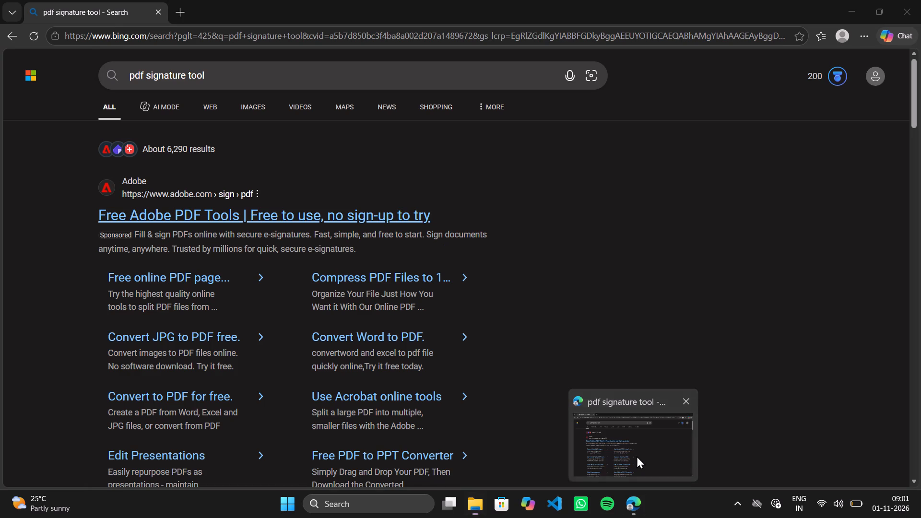
click(920, 0)
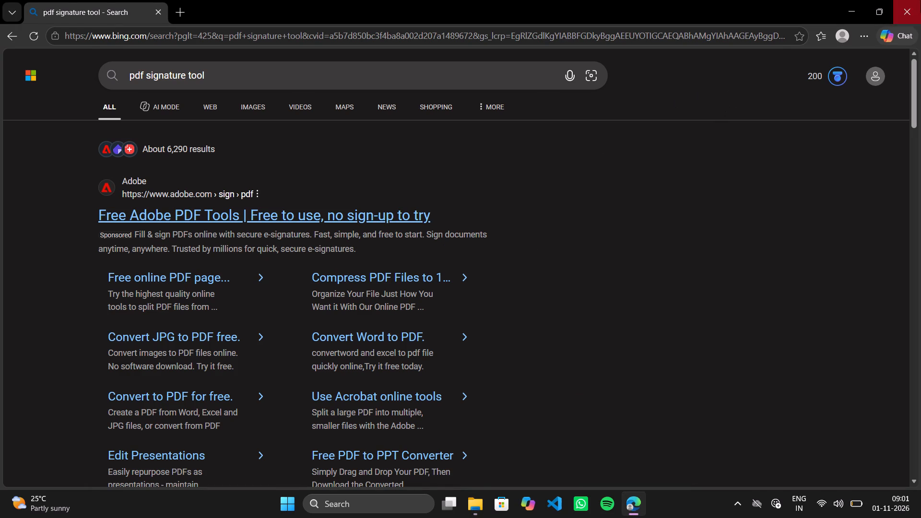
click(907, 6)
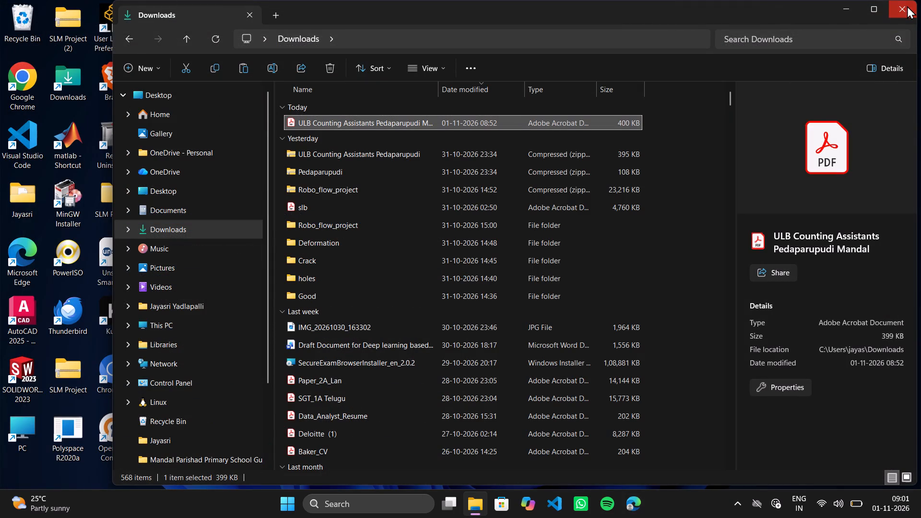
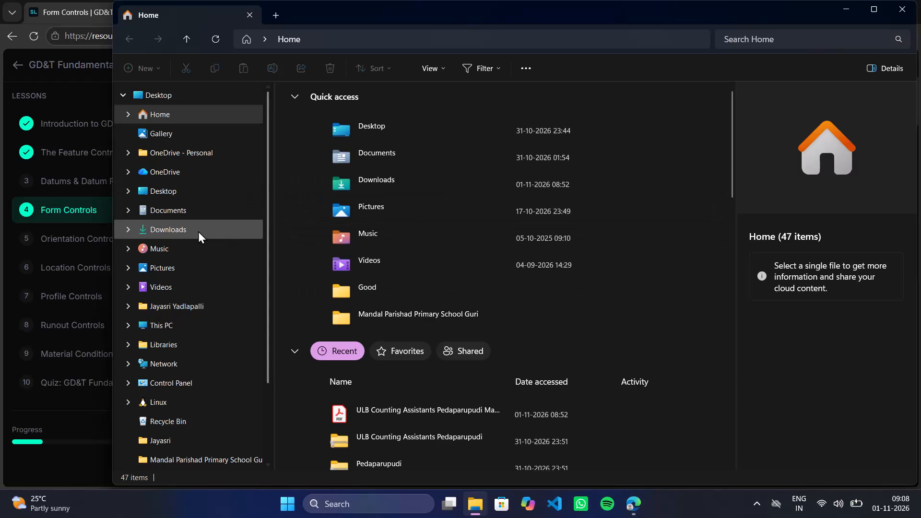
Open the "ULB Counting Assistants Pedaparupudi Mandal" PDF from the Downloads folder.
click(198, 231)
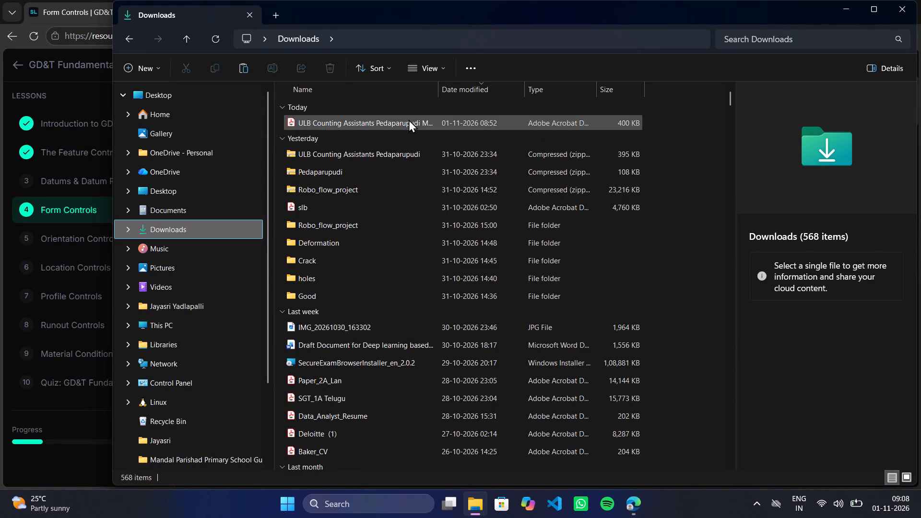
triple_click(409, 119)
click(409, 119)
double_click(409, 119)
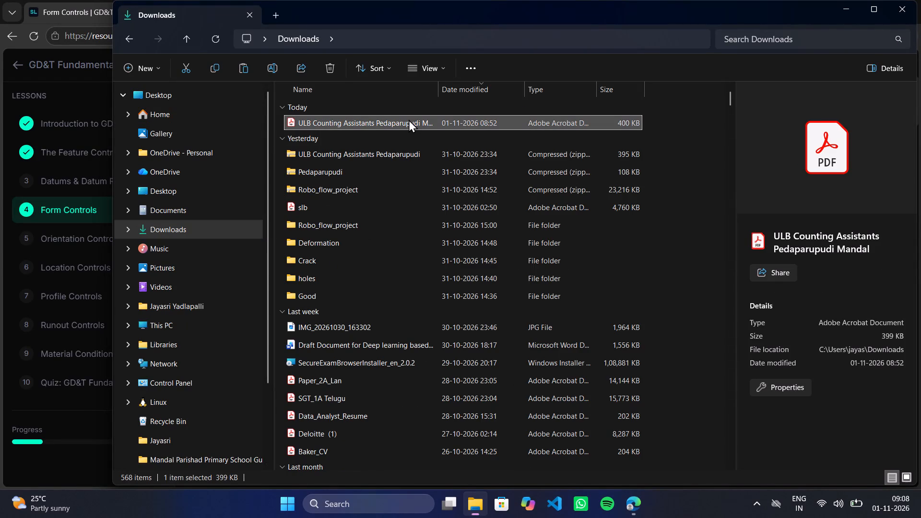
double_click(409, 119)
click(423, 119)
click(423, 119)
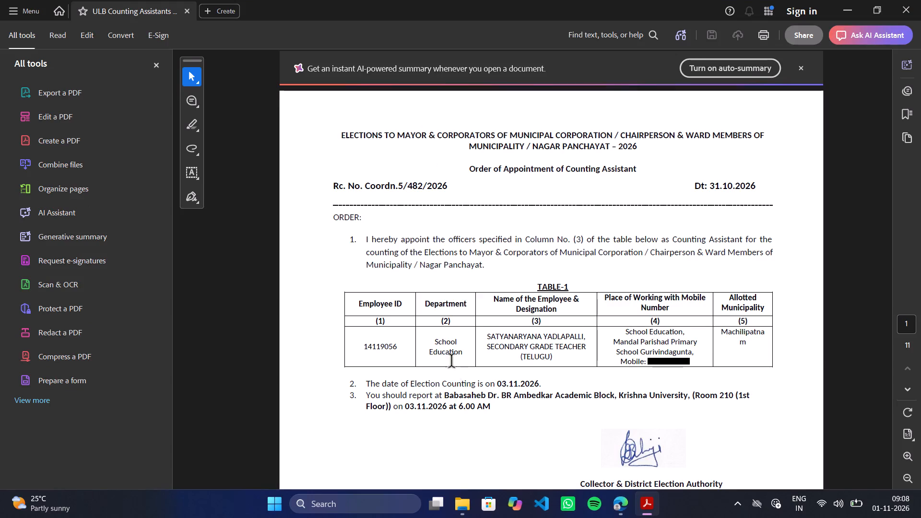
Delete the stored signature from the signing tool, with the acknowledgement slip on page 1 in view.
scroll(453, 367, down, 10)
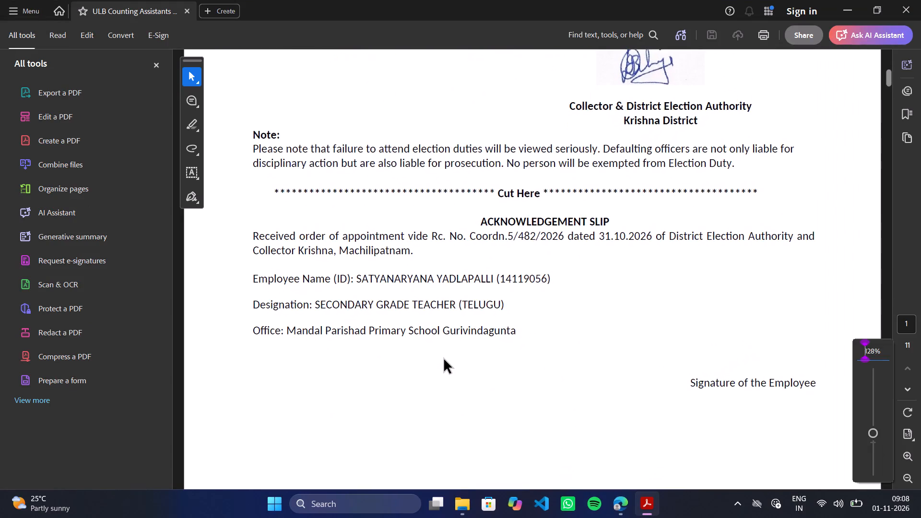
click(193, 206)
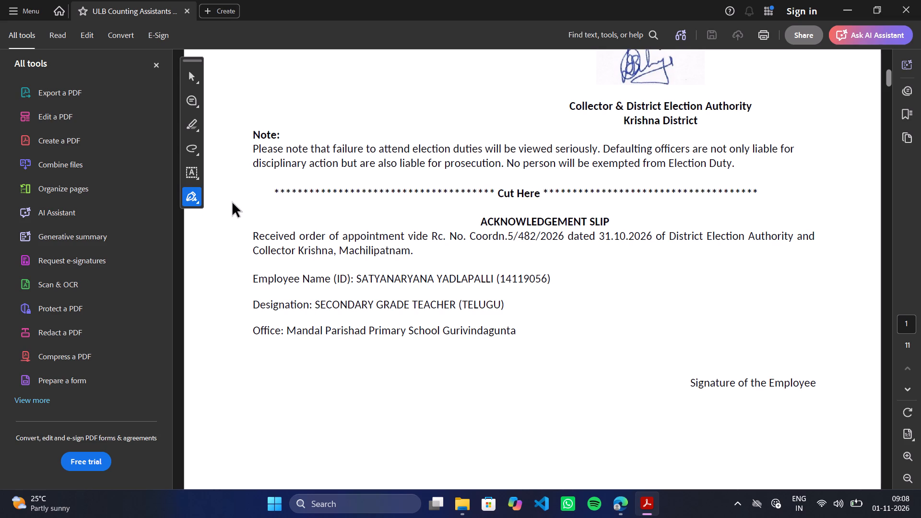
click(192, 198)
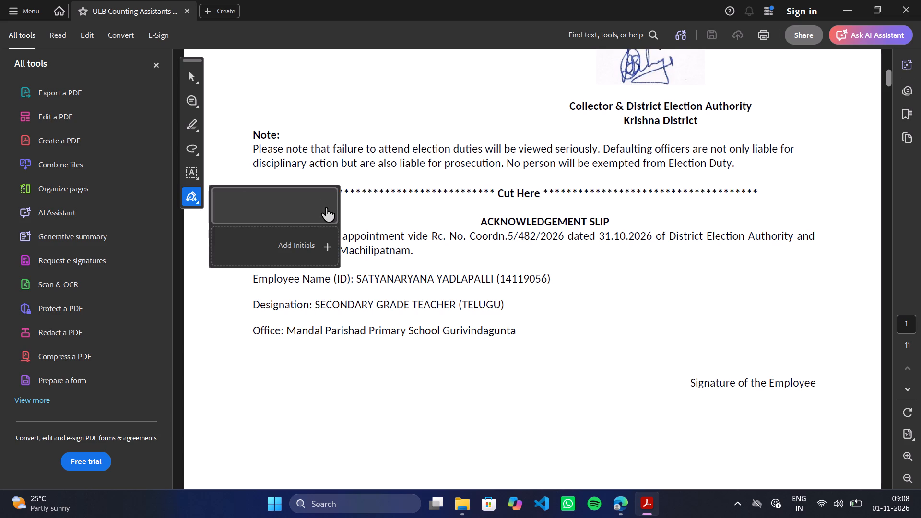
click(326, 208)
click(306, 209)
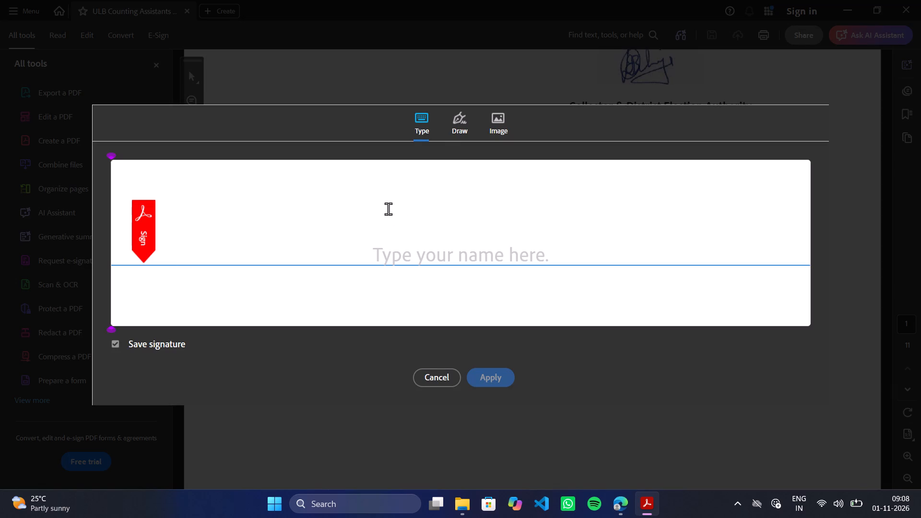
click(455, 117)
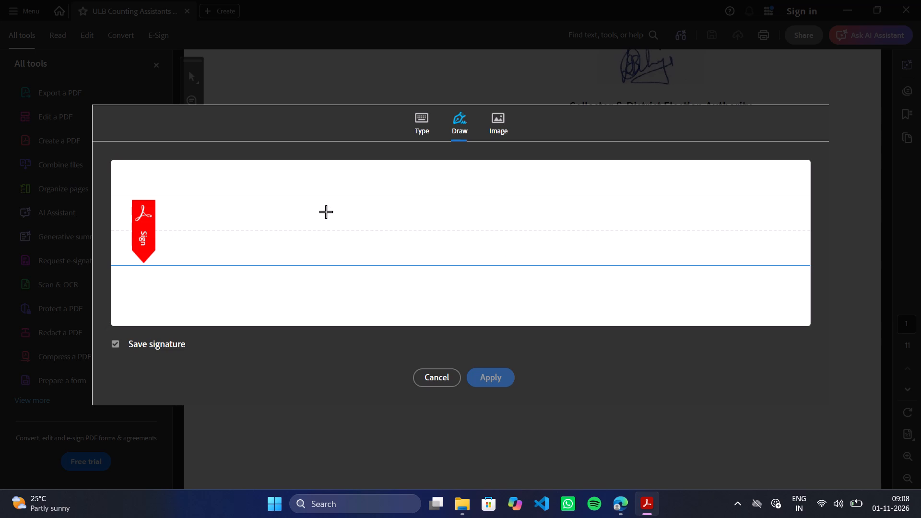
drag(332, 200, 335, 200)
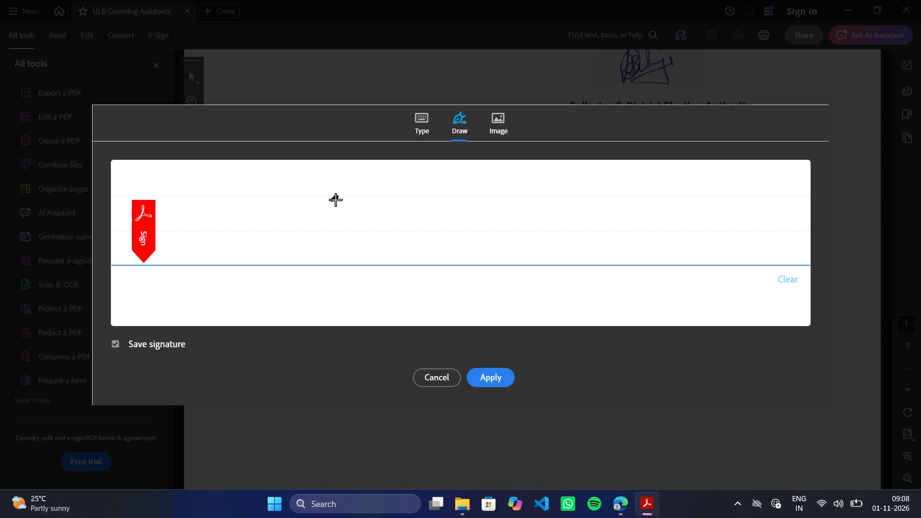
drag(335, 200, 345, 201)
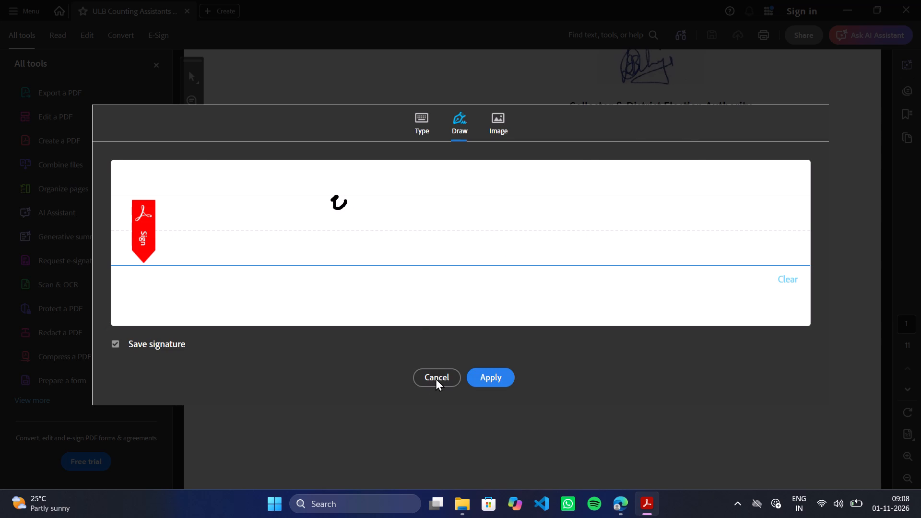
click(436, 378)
Create a new hand-drawn employee signature with an initial, a dot, a short name and a long trailing stroke, and apply it.
click(192, 193)
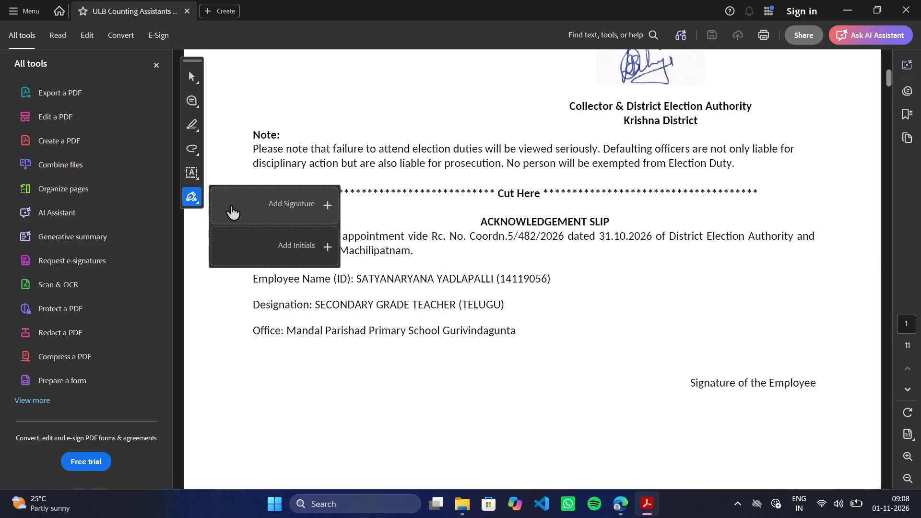
click(299, 208)
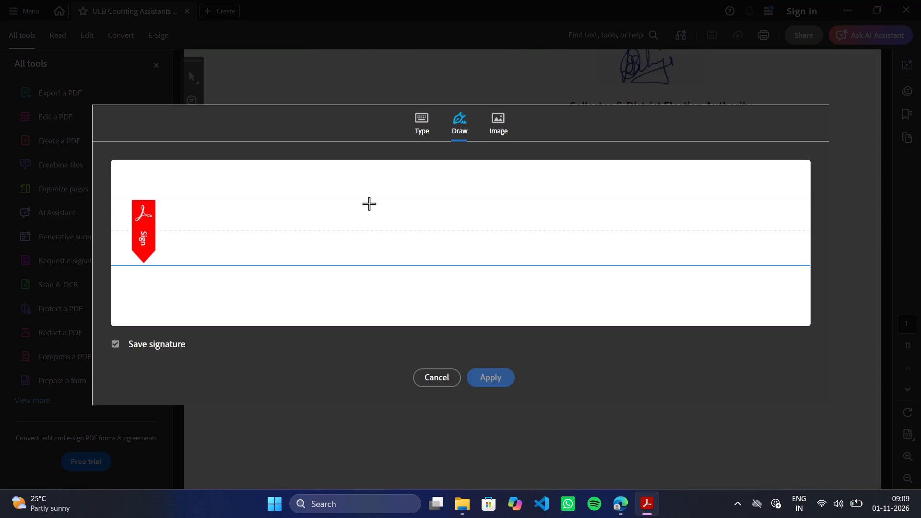
drag(369, 203, 386, 206)
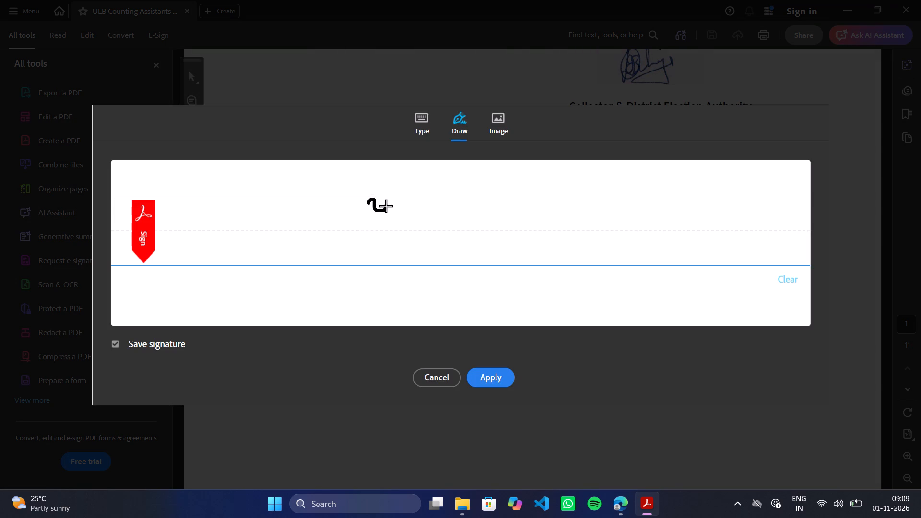
drag(386, 206, 388, 212)
double_click(398, 214)
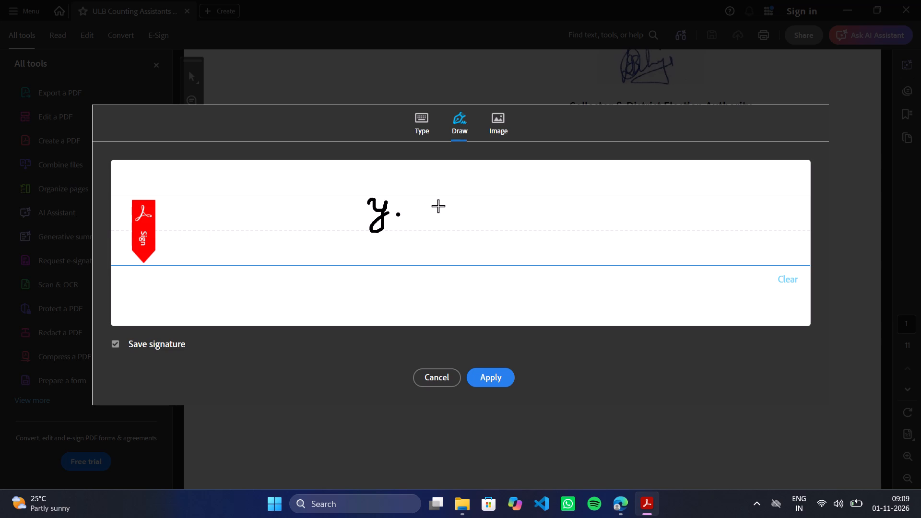
drag(422, 201, 408, 227)
drag(408, 227, 410, 222)
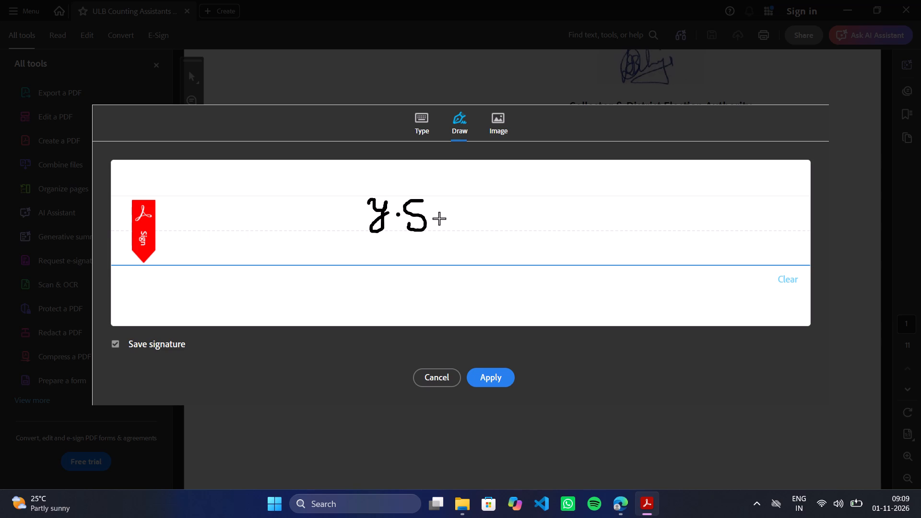
drag(439, 218, 439, 225)
drag(439, 225, 440, 227)
drag(440, 227, 445, 201)
drag(445, 201, 454, 216)
drag(454, 216, 460, 225)
drag(460, 225, 474, 221)
drag(474, 221, 547, 220)
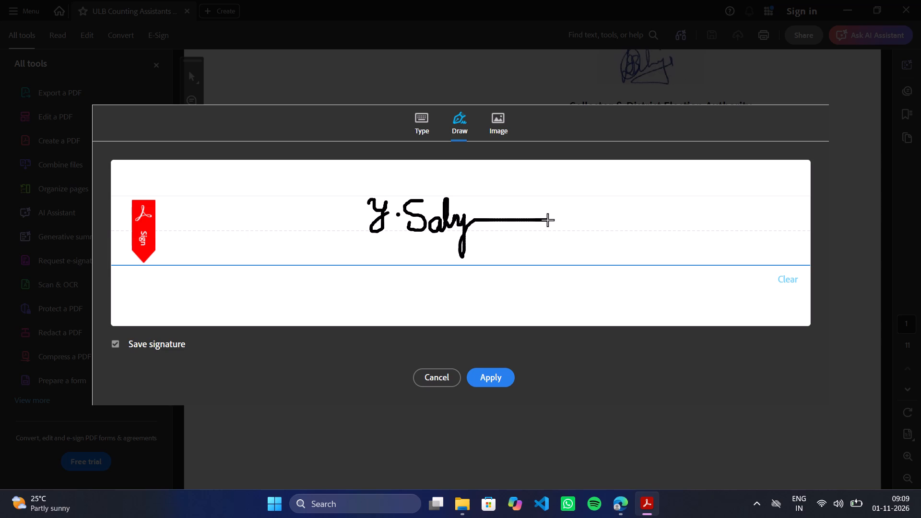
drag(547, 220, 541, 218)
drag(441, 203, 461, 202)
click(490, 376)
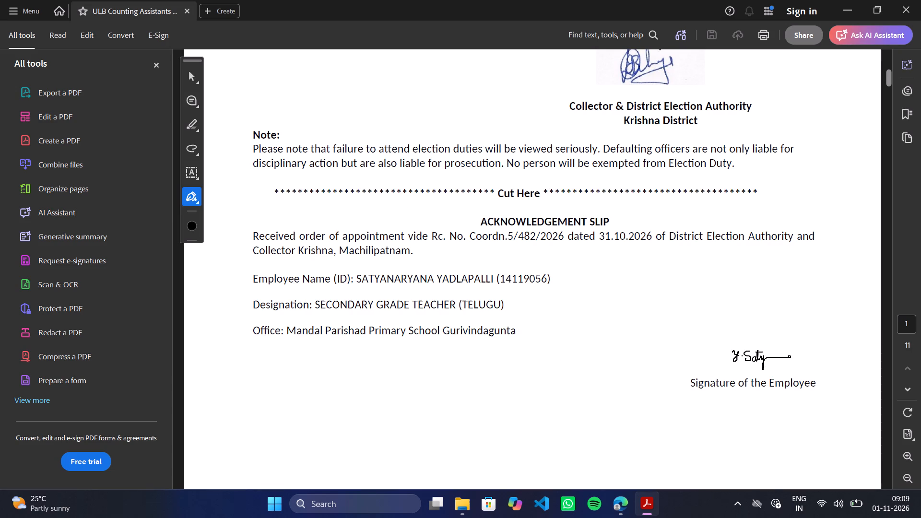
Place the drawn signature just above "Signature of the Employee" on the acknowledgement slip.
click(761, 365)
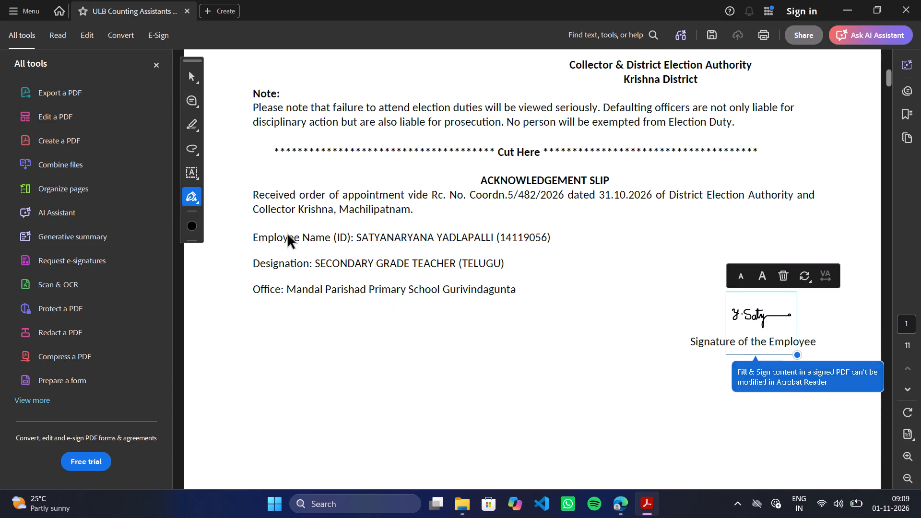
Delete the newly stored signature from the signing tool, leaving the signature placed on the slip.
click(193, 198)
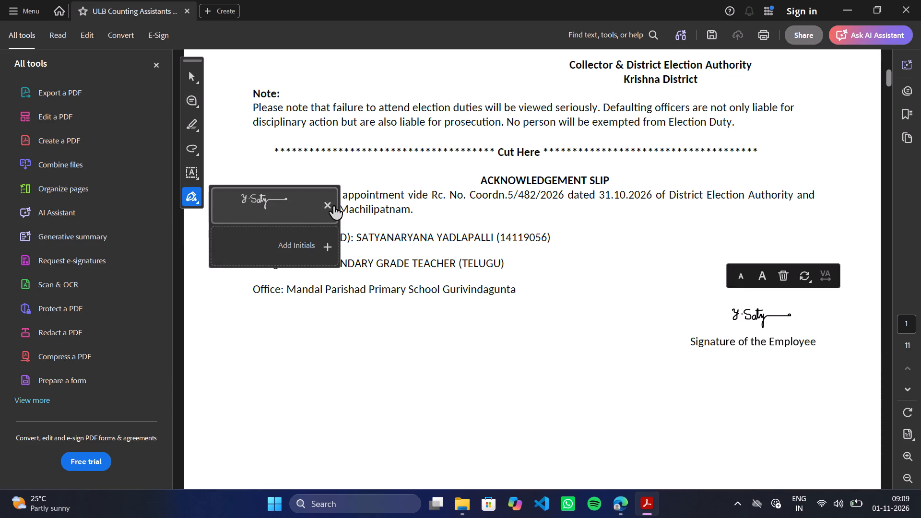
click(193, 198)
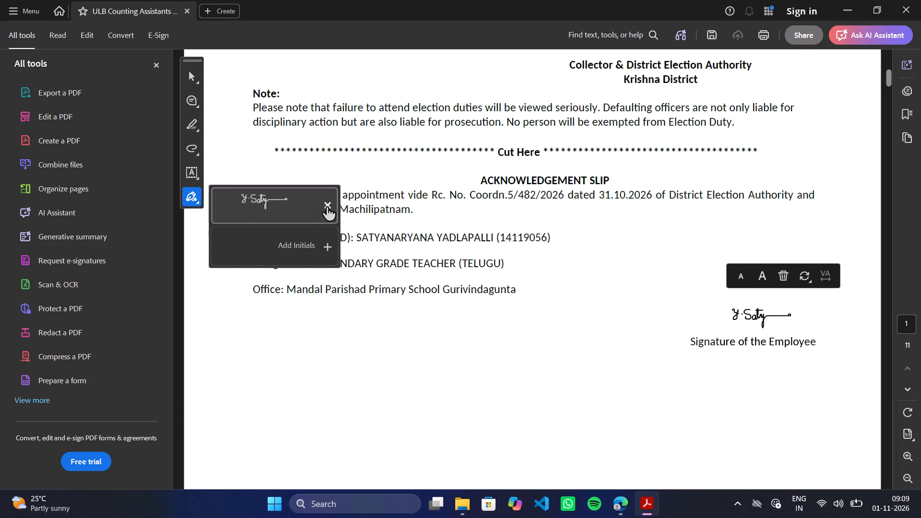
click(327, 207)
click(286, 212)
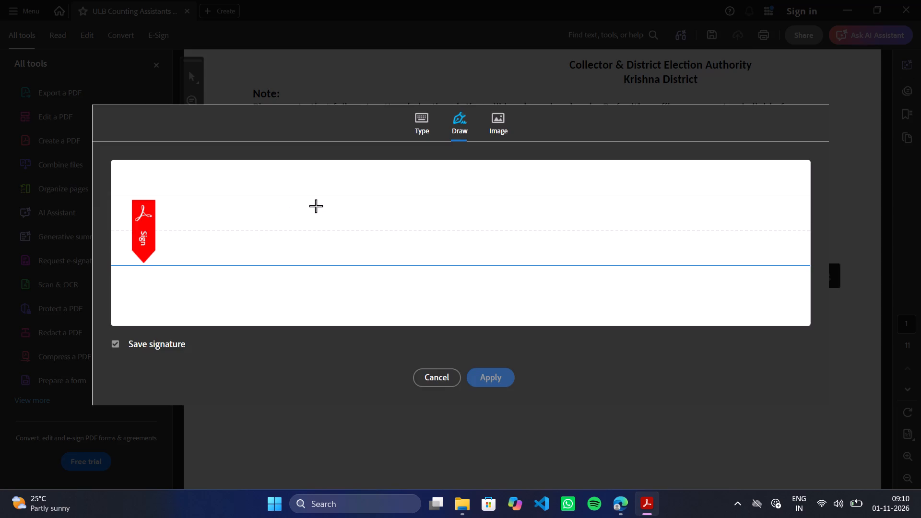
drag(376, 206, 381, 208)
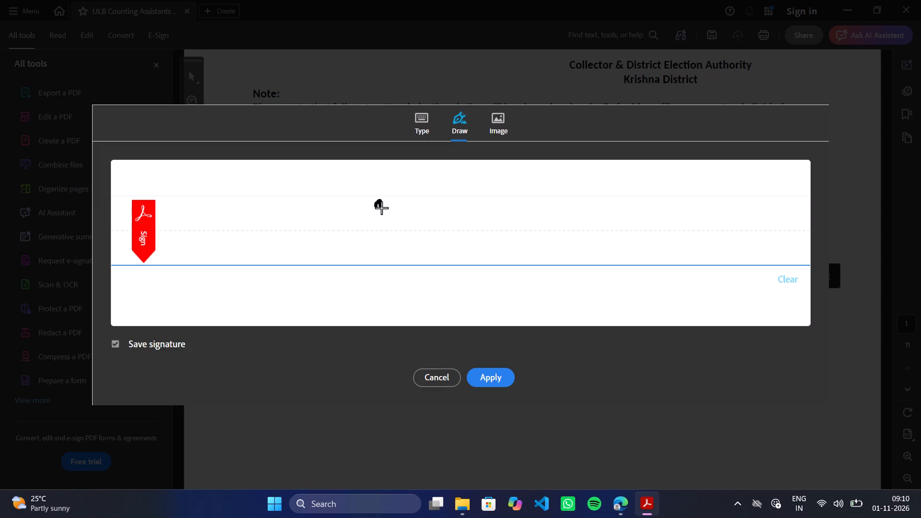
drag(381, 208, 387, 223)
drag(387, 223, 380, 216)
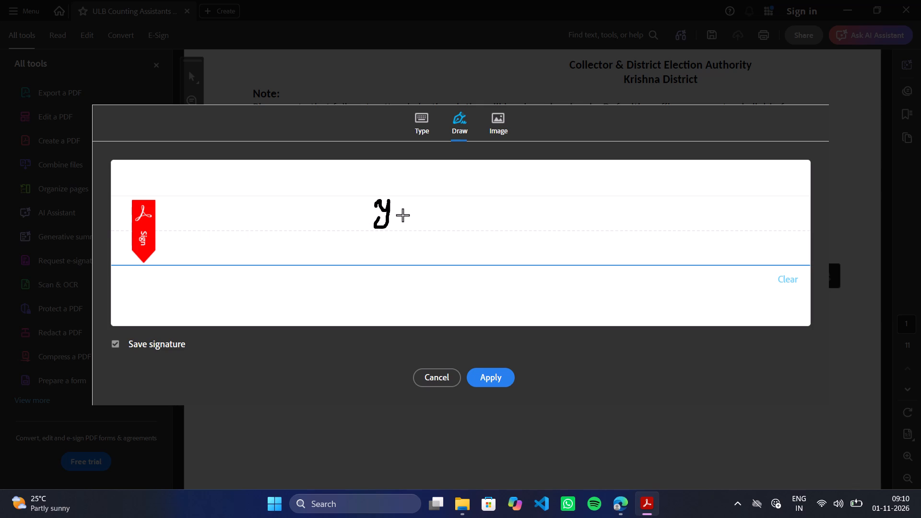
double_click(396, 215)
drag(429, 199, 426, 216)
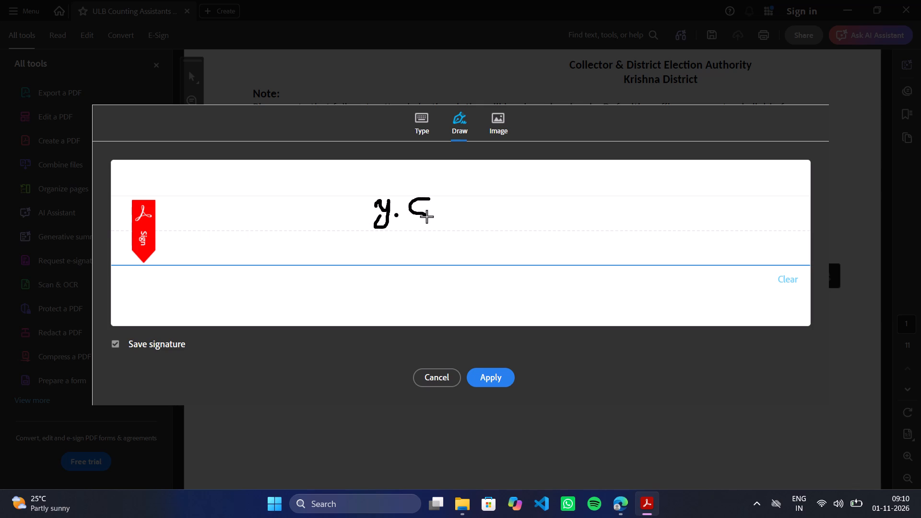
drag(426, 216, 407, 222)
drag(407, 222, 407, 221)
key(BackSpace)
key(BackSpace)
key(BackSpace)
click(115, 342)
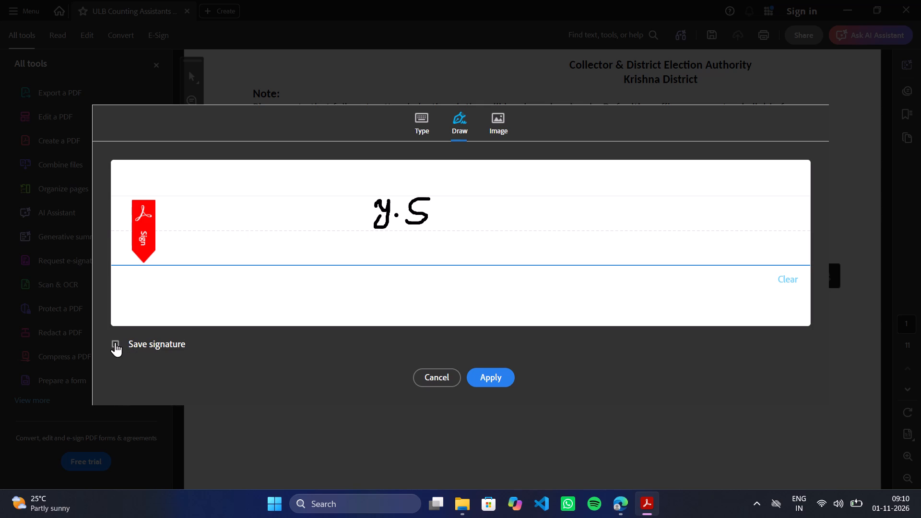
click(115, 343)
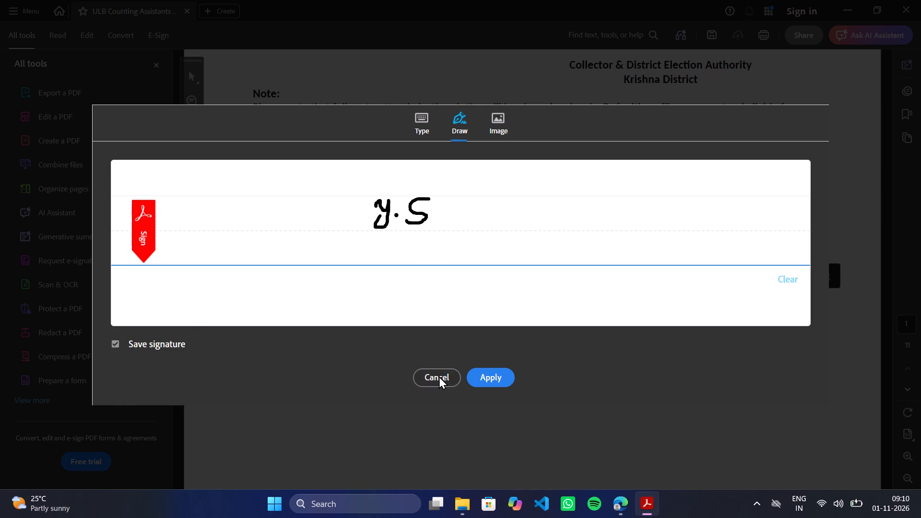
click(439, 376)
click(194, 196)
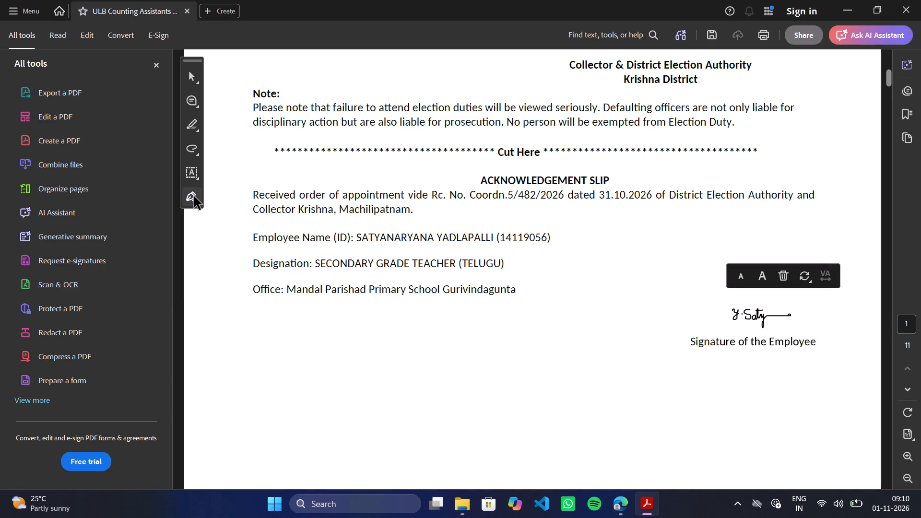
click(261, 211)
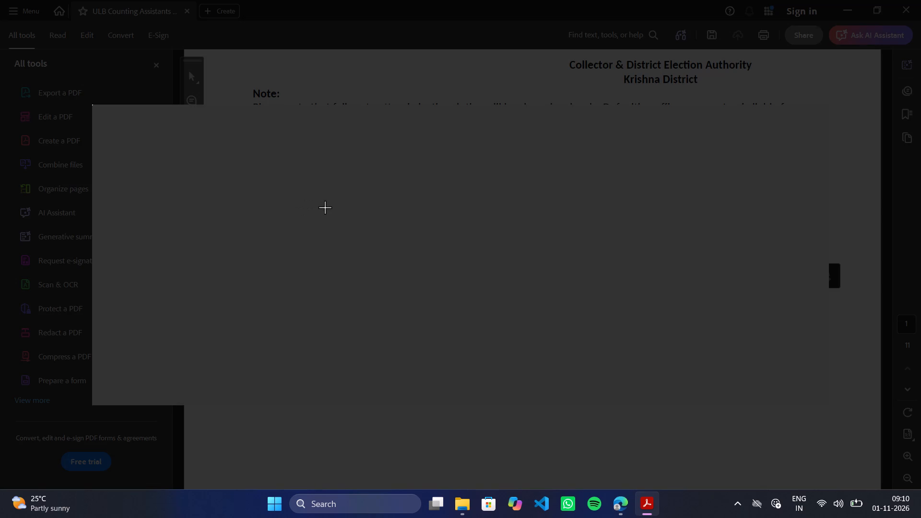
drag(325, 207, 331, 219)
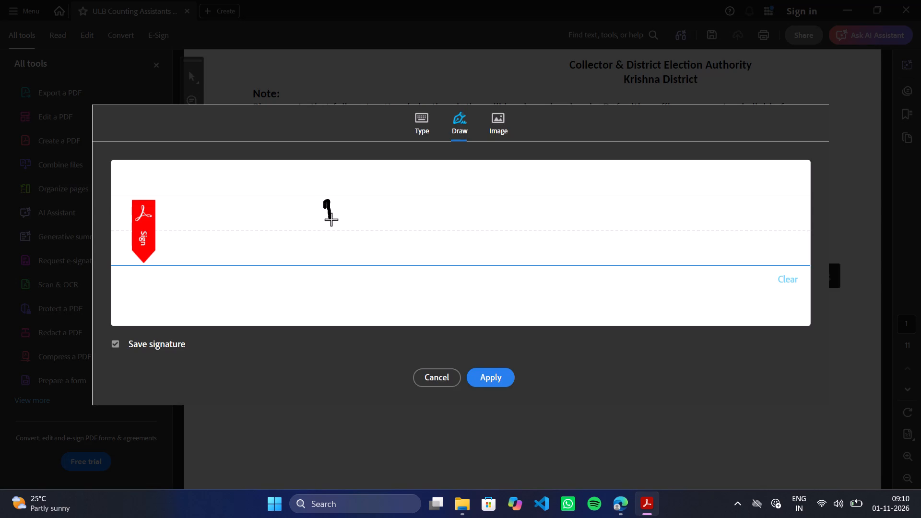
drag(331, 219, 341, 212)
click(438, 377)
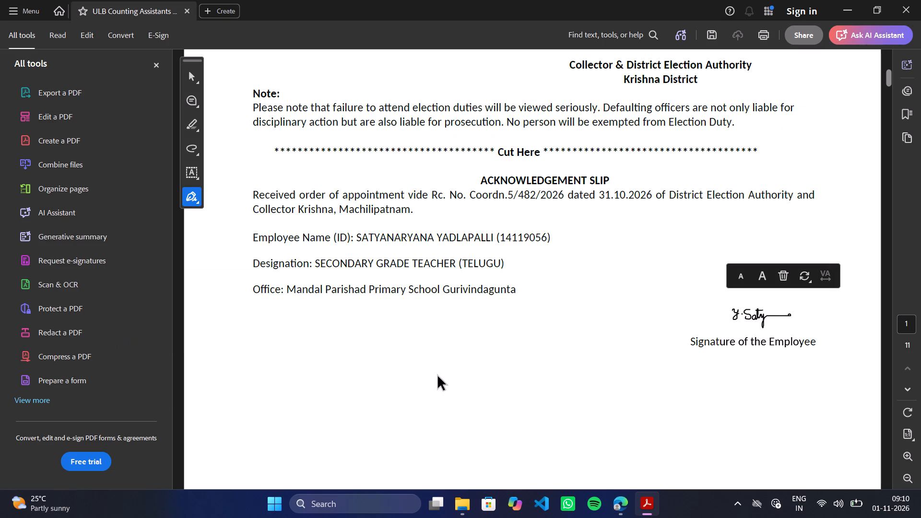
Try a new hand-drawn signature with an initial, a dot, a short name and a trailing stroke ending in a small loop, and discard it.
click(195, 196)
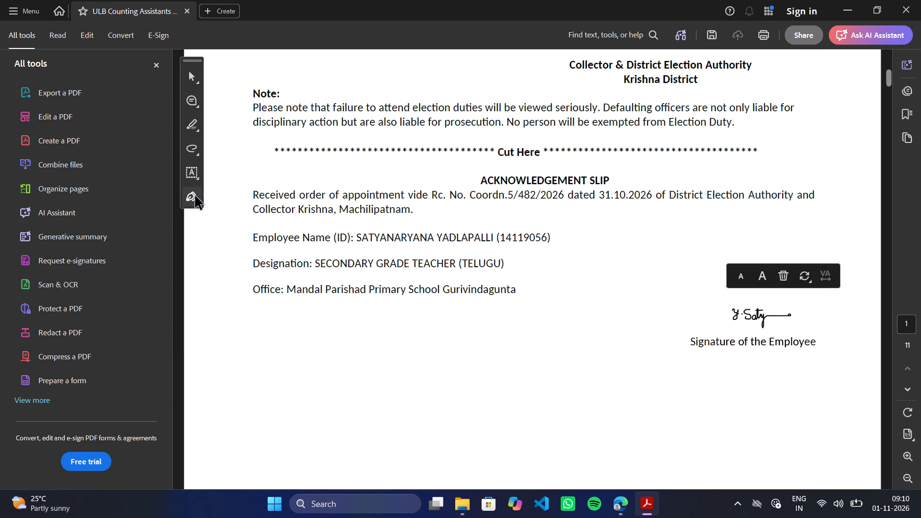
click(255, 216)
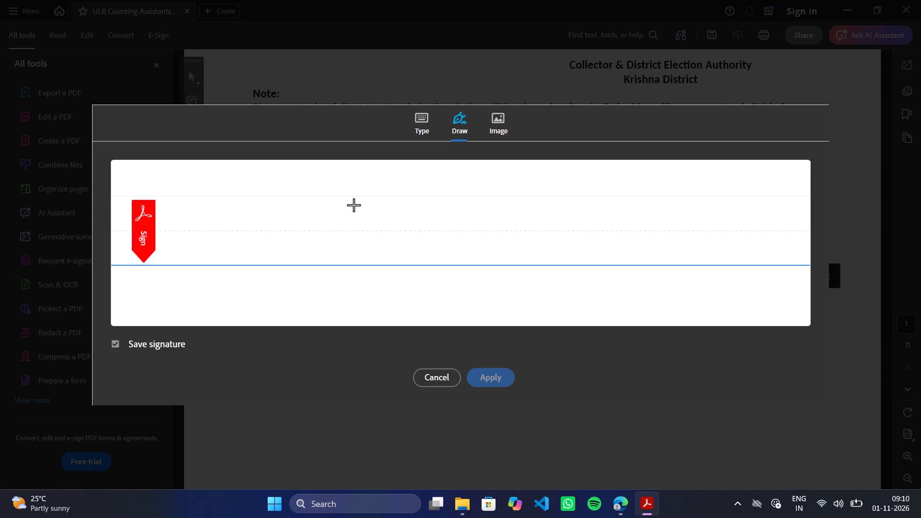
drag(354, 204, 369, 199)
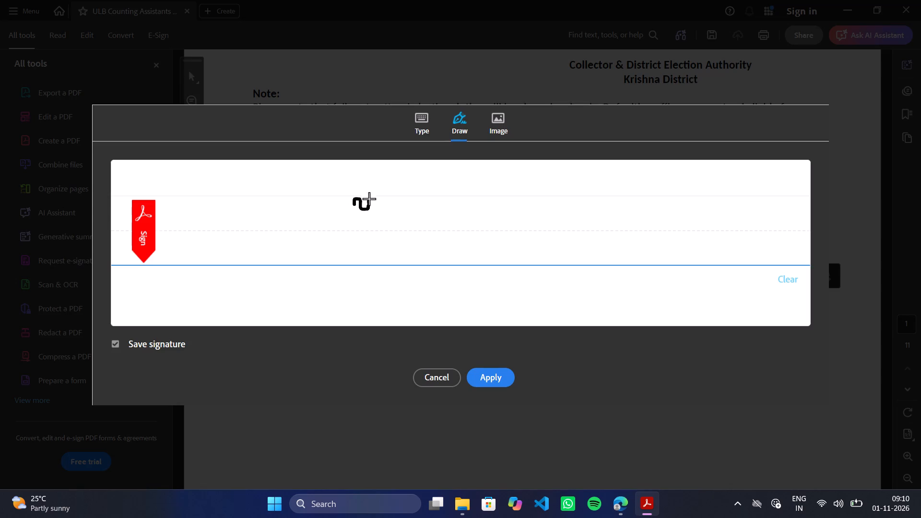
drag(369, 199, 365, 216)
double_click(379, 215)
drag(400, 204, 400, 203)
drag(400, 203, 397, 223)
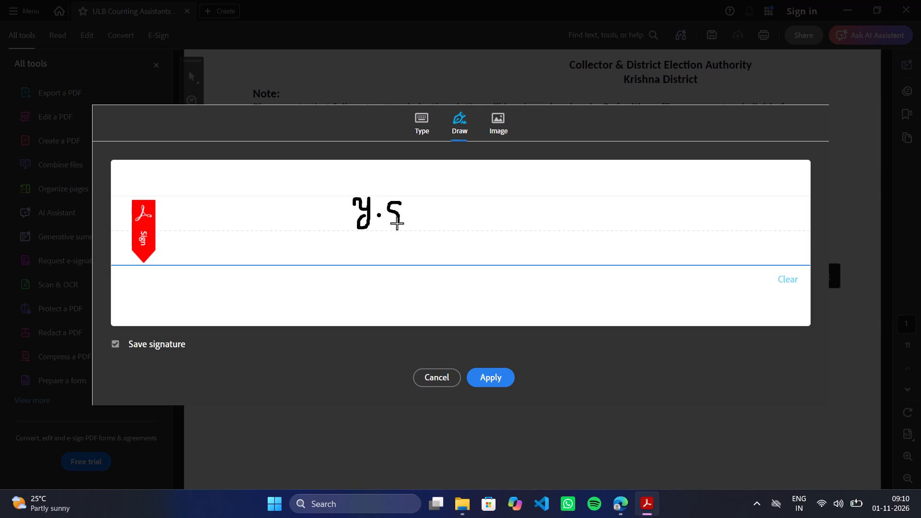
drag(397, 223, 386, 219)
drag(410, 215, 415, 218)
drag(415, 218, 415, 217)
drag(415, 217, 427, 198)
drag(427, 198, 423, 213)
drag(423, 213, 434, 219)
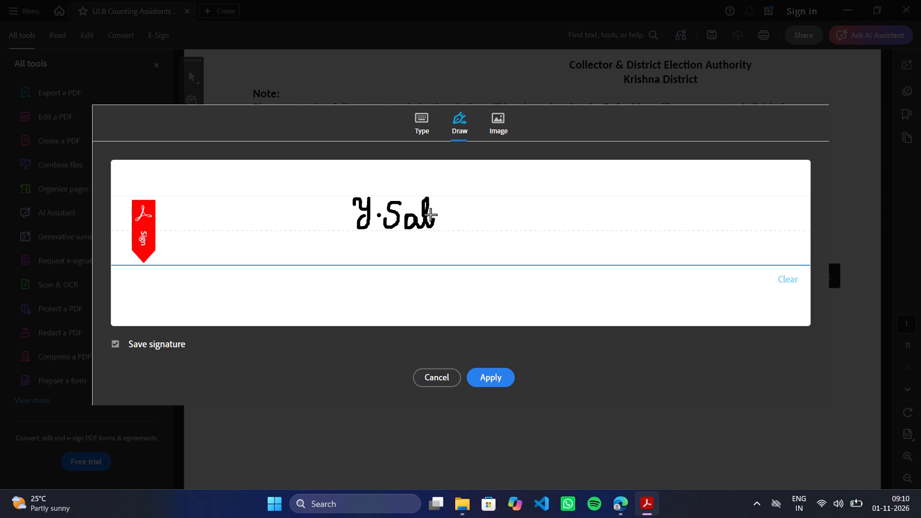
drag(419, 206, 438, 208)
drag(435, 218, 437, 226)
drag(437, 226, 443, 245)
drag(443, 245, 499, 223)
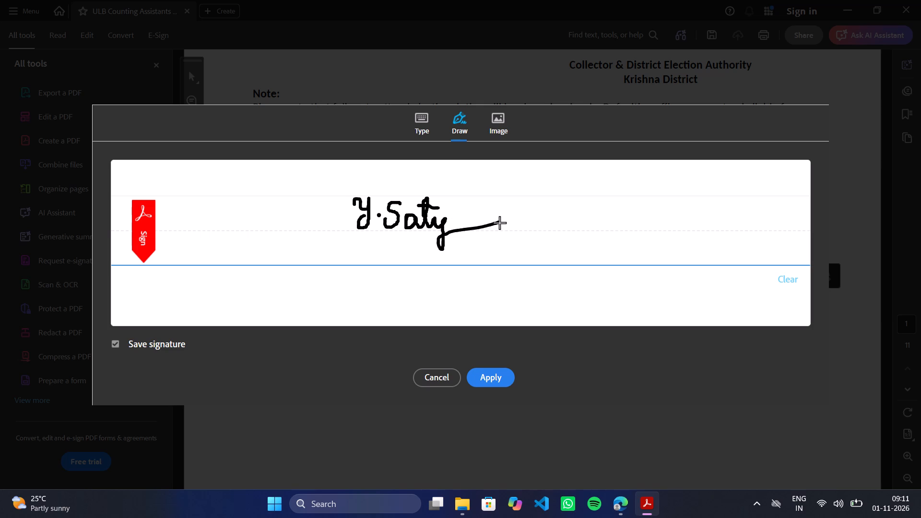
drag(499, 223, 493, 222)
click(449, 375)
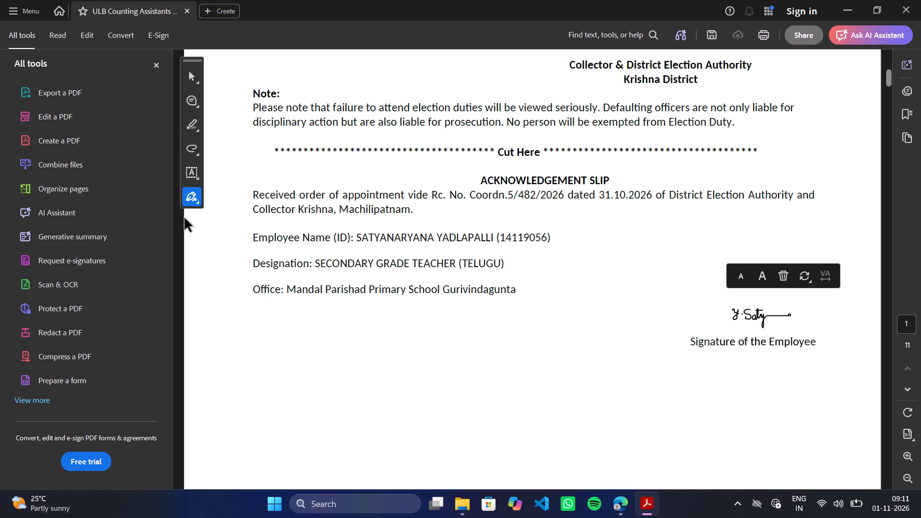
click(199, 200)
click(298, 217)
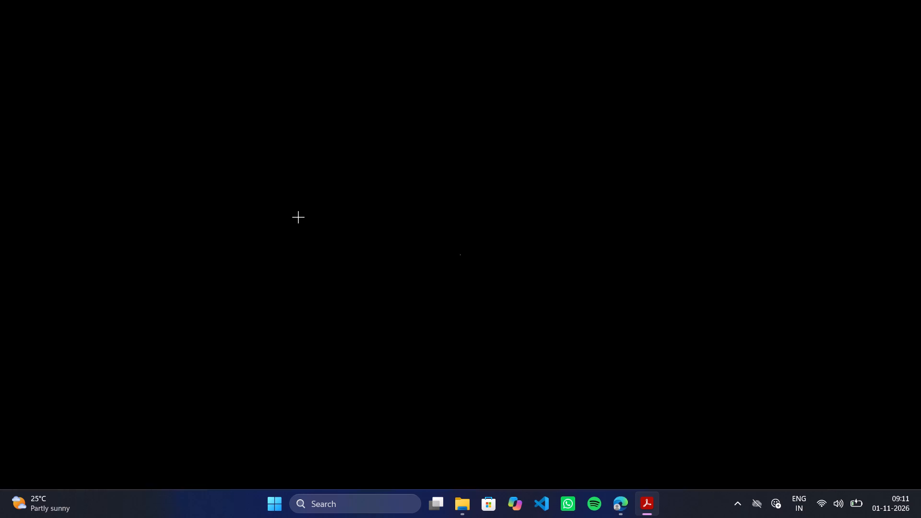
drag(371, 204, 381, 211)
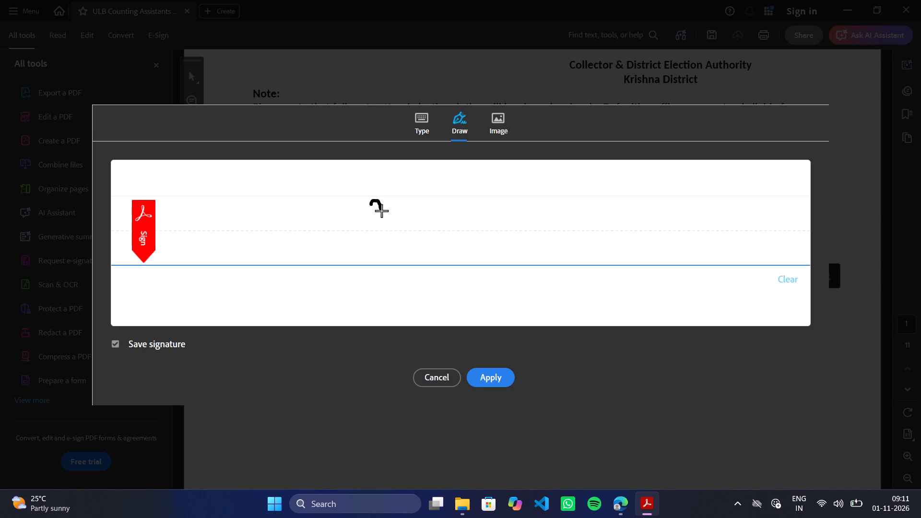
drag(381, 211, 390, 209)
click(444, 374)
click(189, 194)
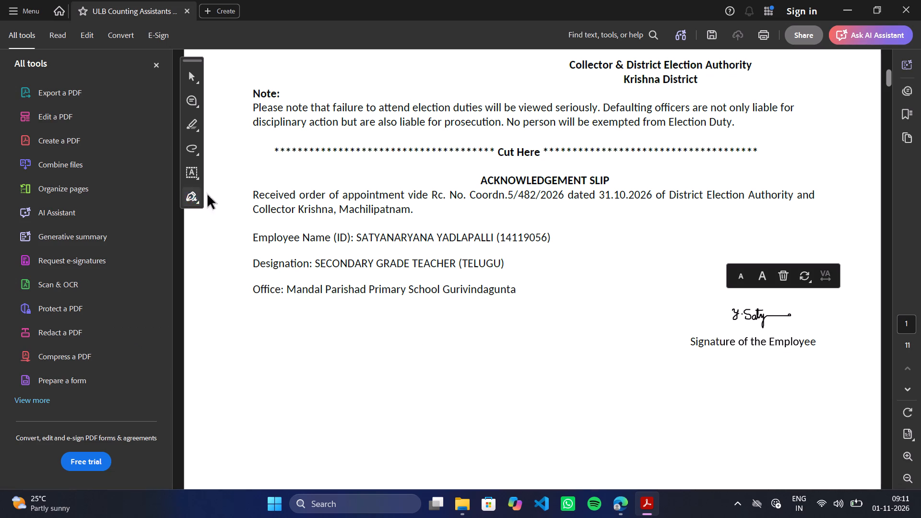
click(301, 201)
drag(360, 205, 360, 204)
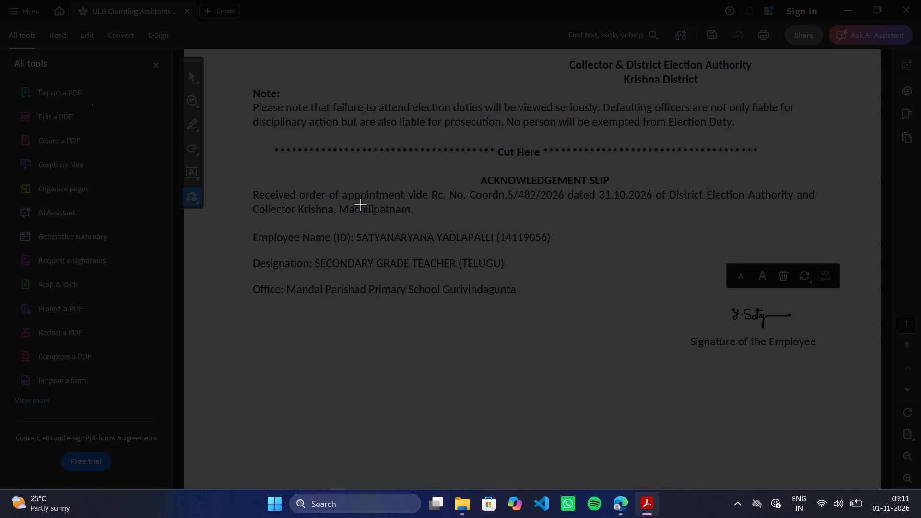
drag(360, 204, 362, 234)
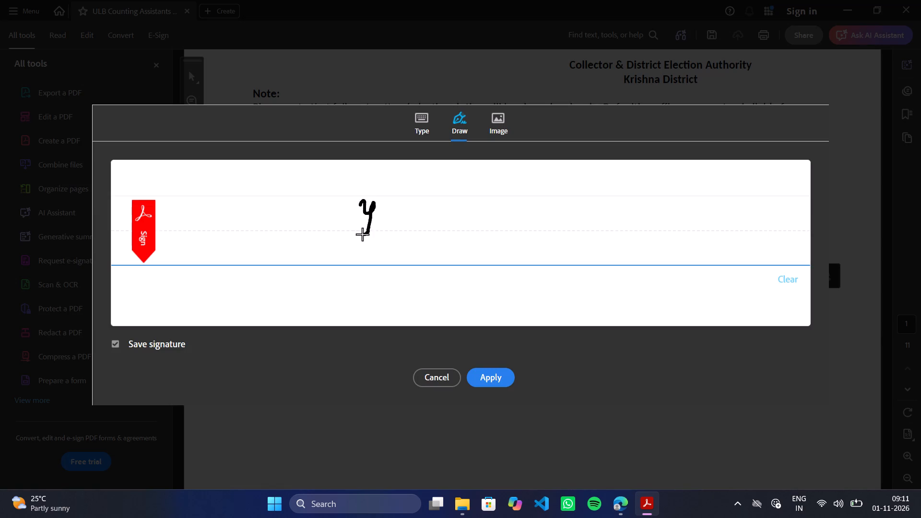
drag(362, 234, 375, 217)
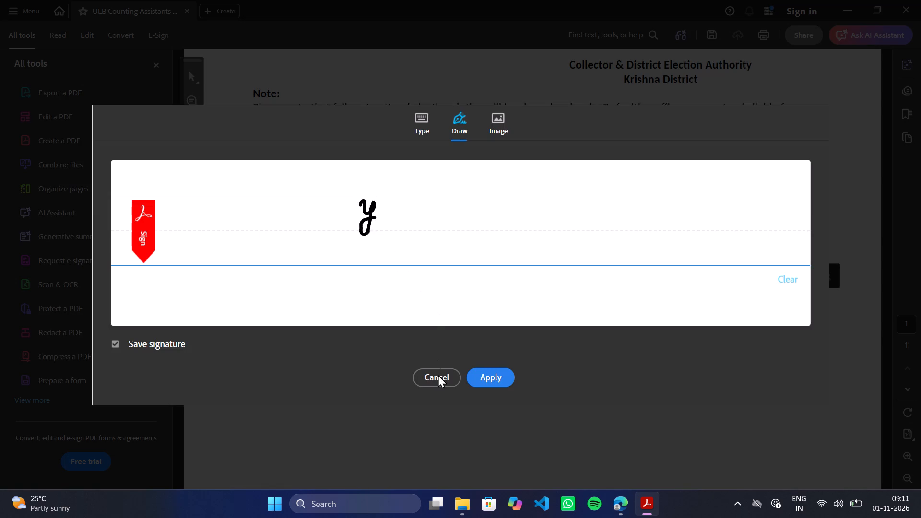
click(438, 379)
Start a new hand-drawn employee signature with the initial followed by a dot.
click(189, 192)
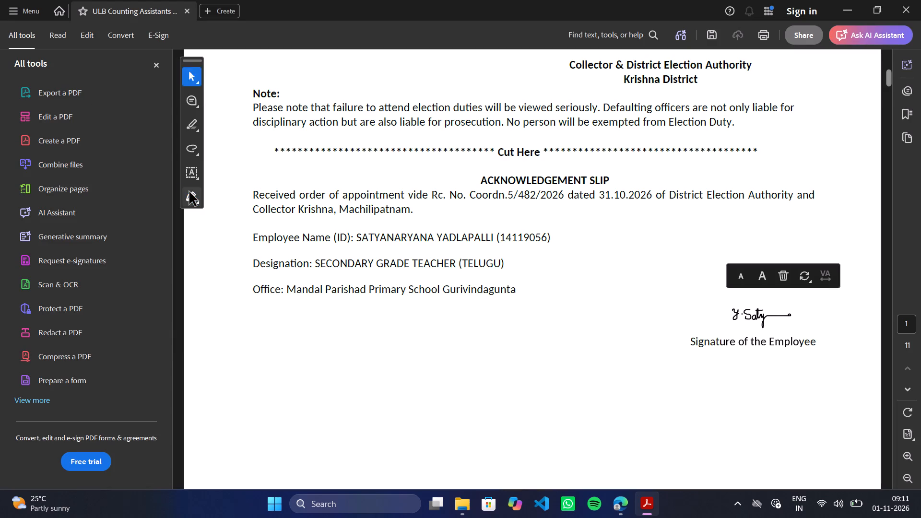
click(266, 200)
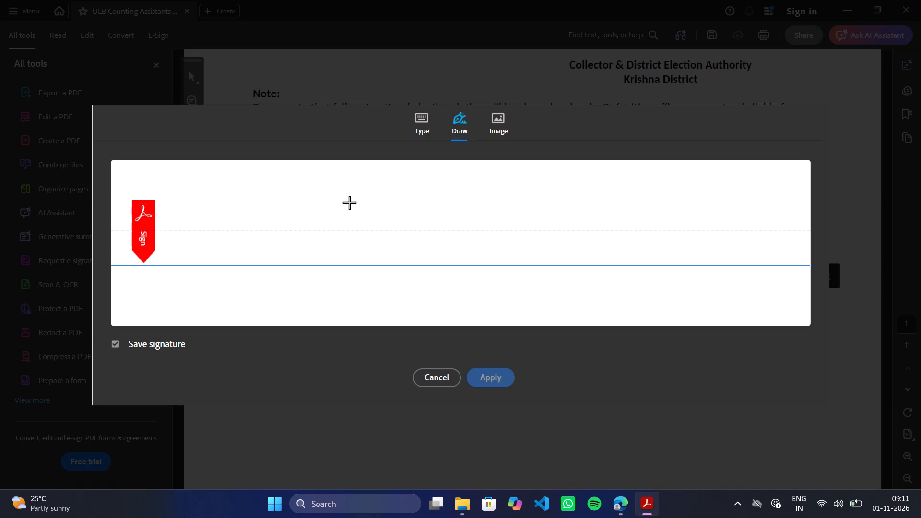
drag(349, 202, 360, 212)
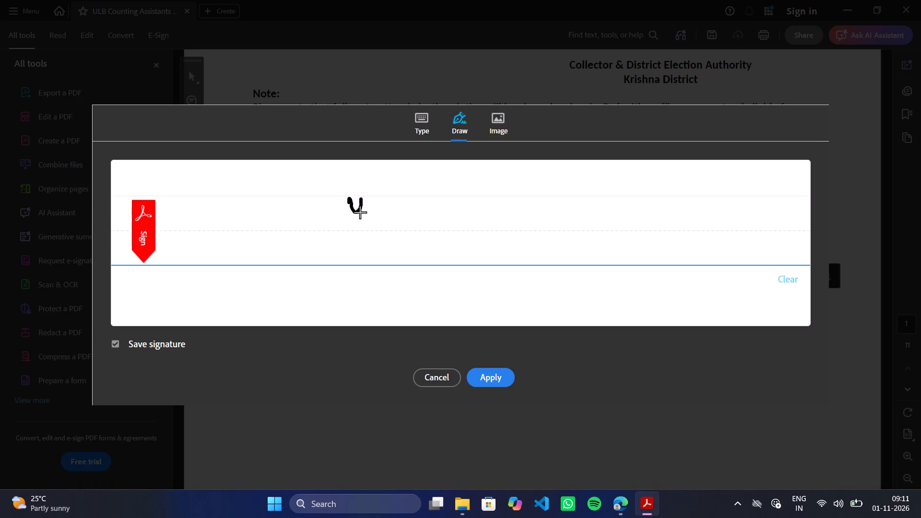
drag(360, 212, 353, 218)
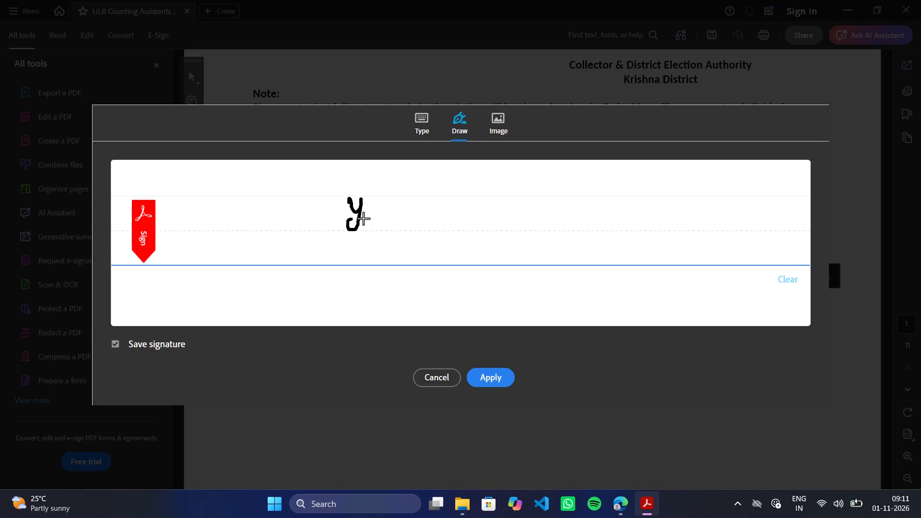
click(369, 216)
Complete the drawn signature with the short name, a trailing stroke ending in a small loop and a crossed t, and apply it.
drag(394, 205, 383, 214)
drag(383, 214, 379, 221)
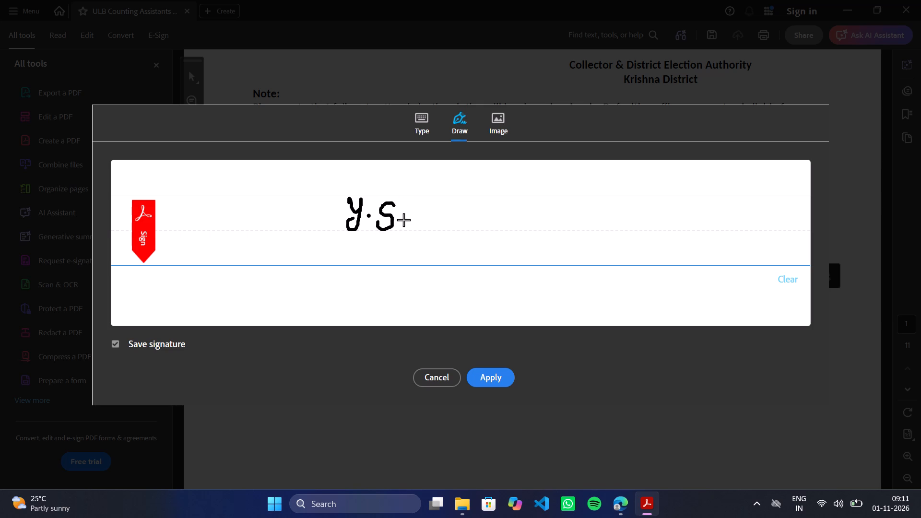
drag(403, 220, 408, 224)
drag(408, 224, 416, 216)
drag(416, 216, 416, 227)
drag(416, 227, 430, 219)
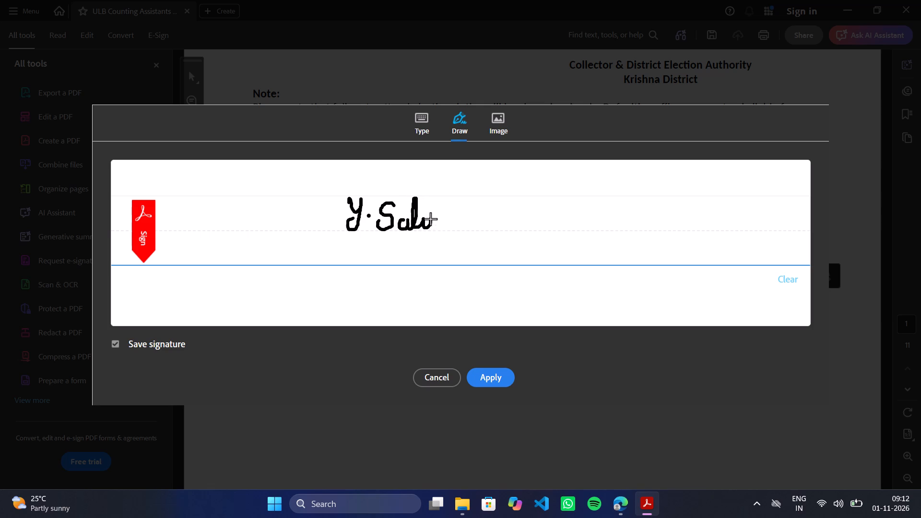
drag(430, 219, 479, 223)
drag(479, 223, 477, 221)
drag(408, 204, 429, 206)
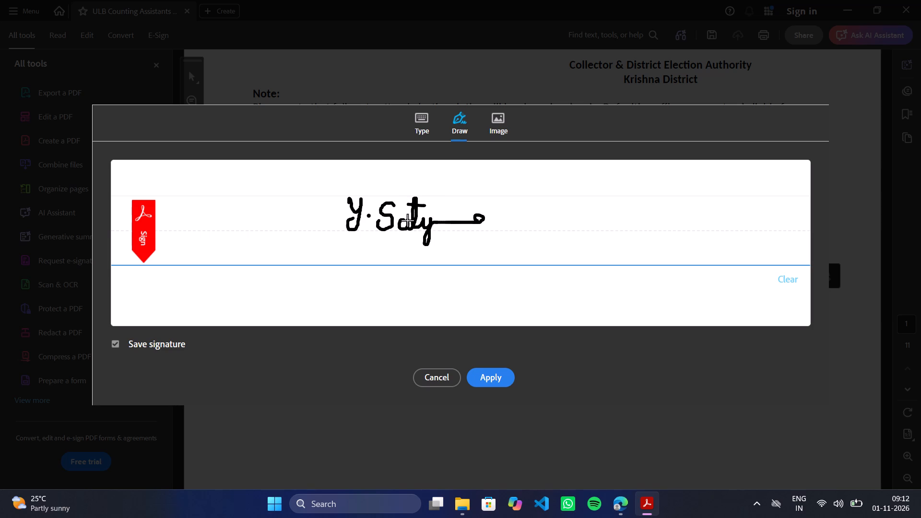
click(407, 220)
click(476, 377)
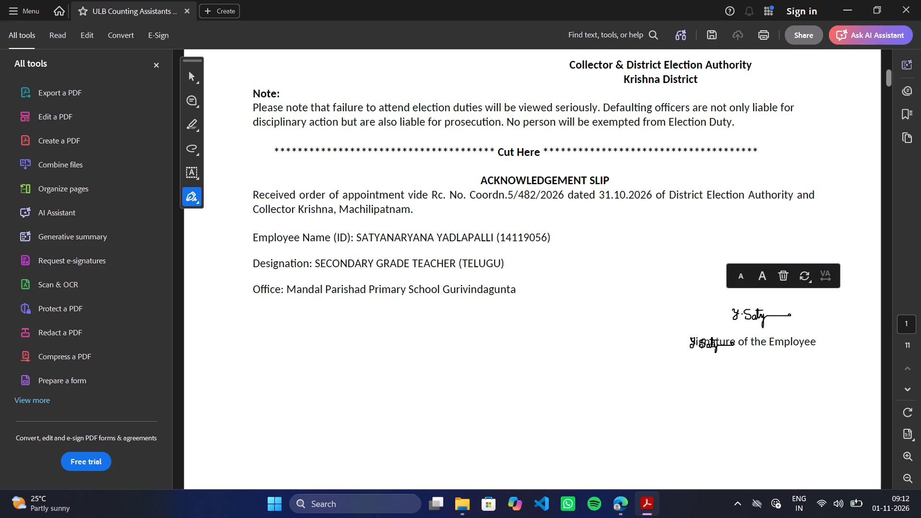
Place the new drawn signature in the blank space below "Signature of the Employee".
click(685, 389)
Delete the earlier signature placed above "Signature of the Employee" on the acknowledgement slip.
click(754, 308)
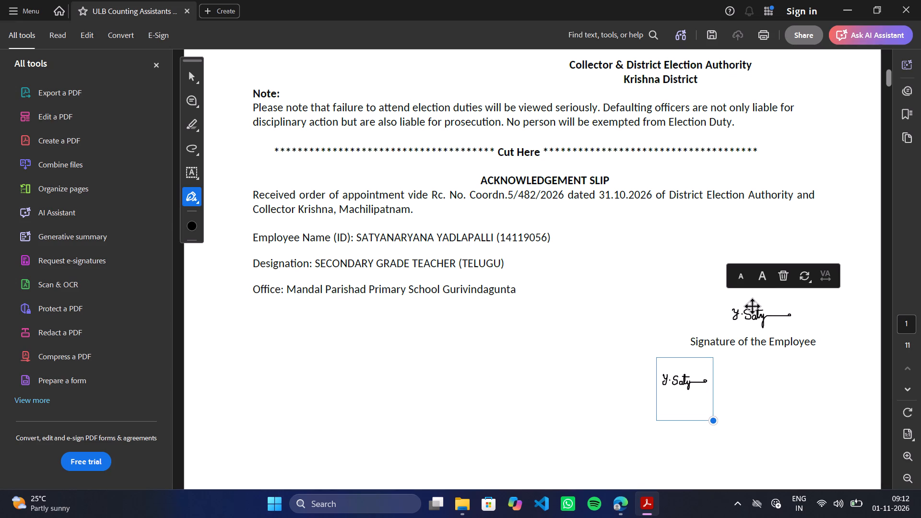
click(785, 274)
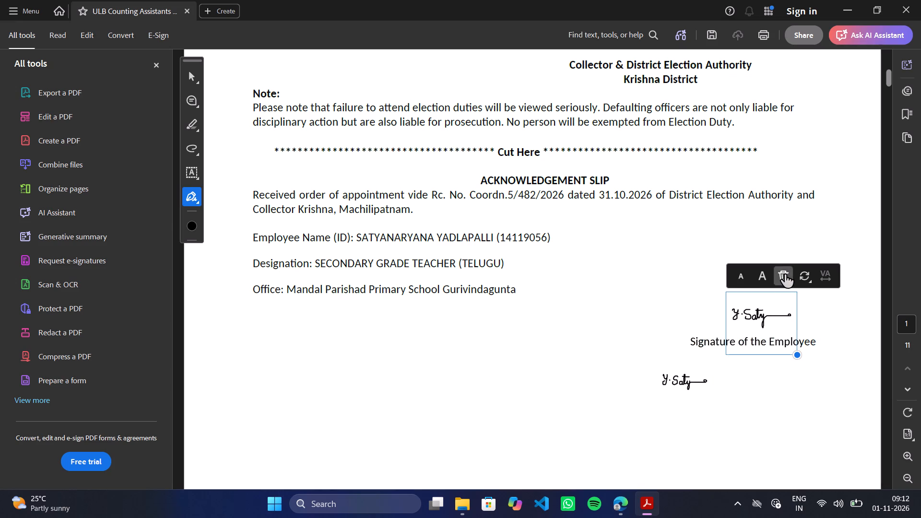
Move the new signature just above "Signature of the Employee" and enlarge it to nearly the width of that label.
click(678, 380)
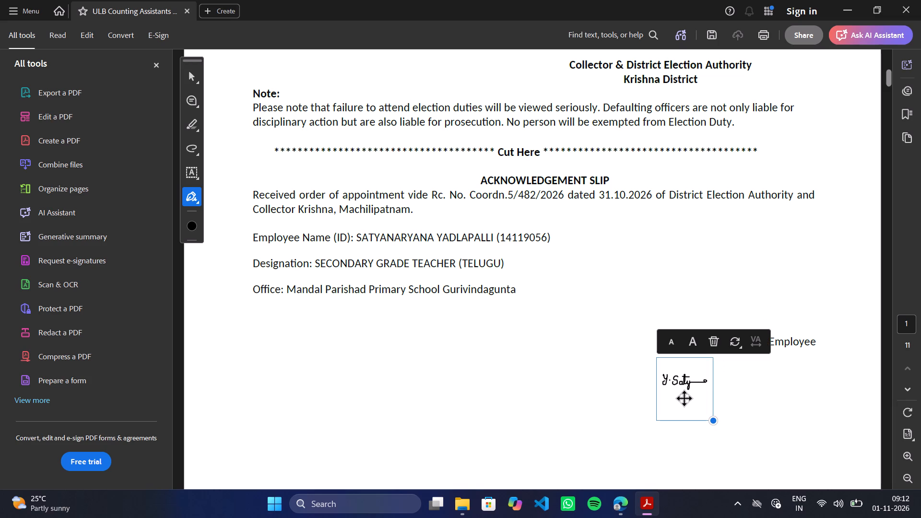
drag(686, 400, 755, 339)
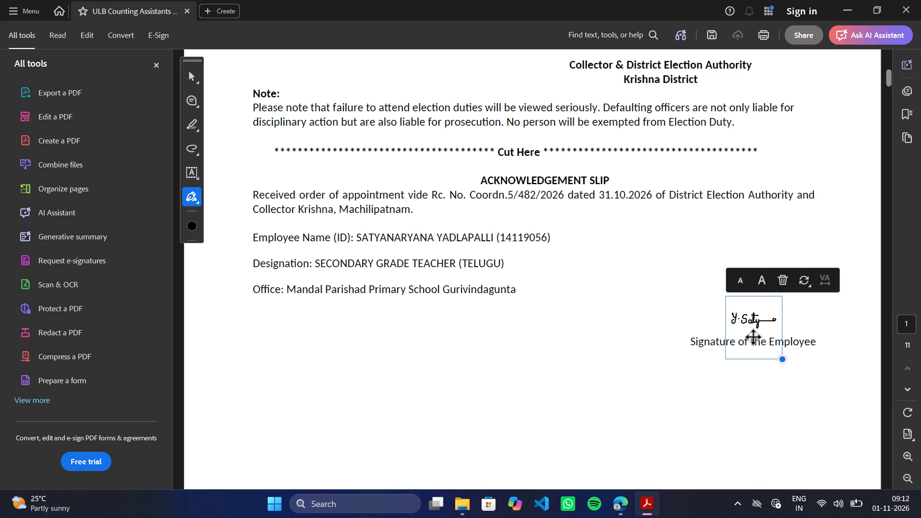
drag(782, 360, 828, 384)
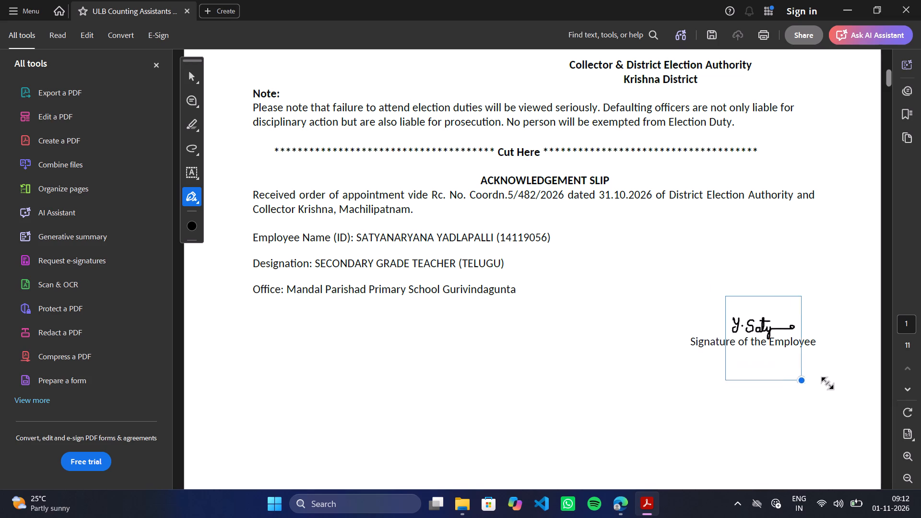
drag(828, 384, 827, 425)
drag(780, 341, 772, 318)
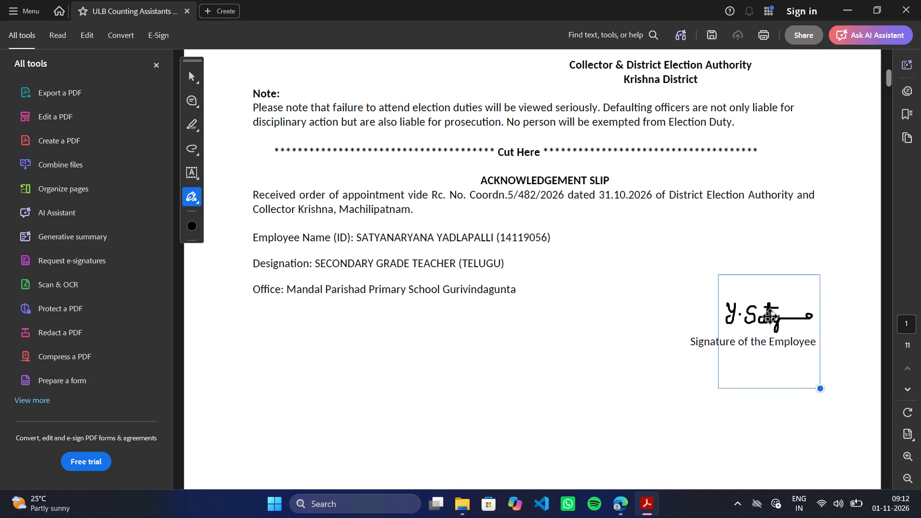
drag(772, 318, 774, 324)
click(694, 349)
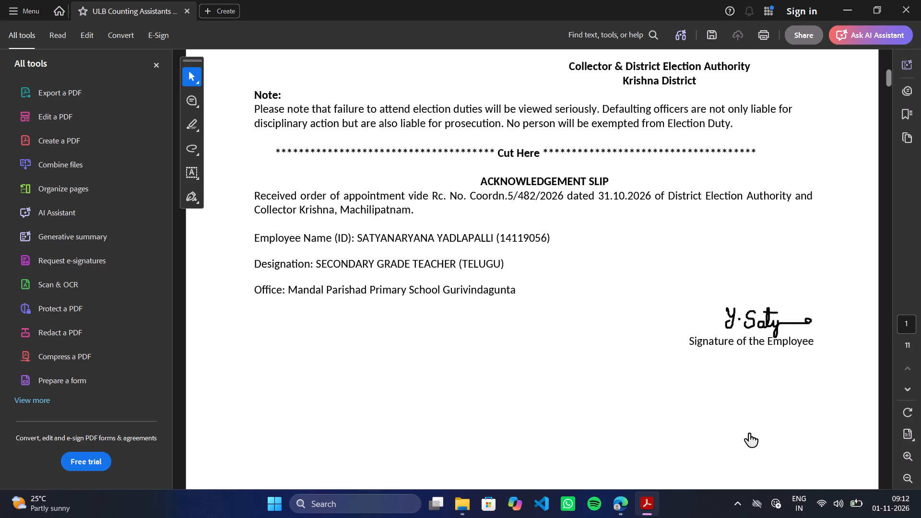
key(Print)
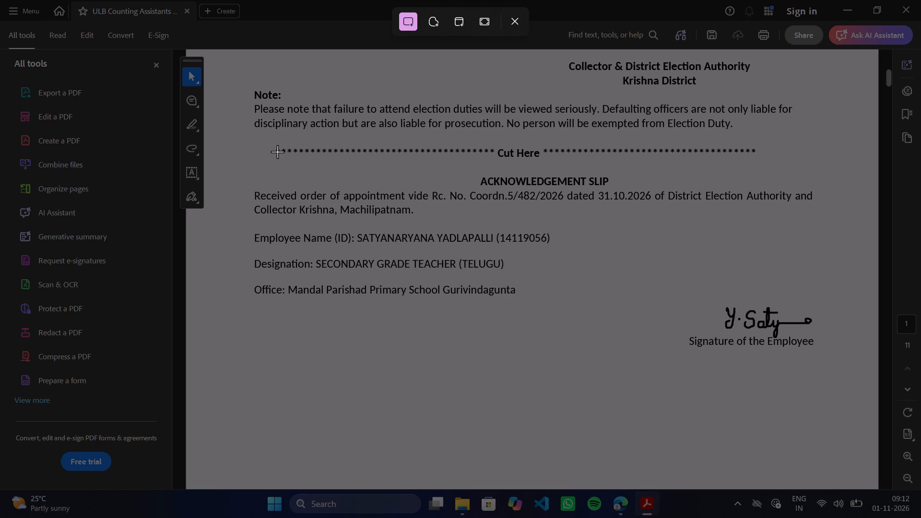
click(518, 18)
Delete the stored drawn signature from the signing tool, leaving the one placed on the slip.
click(188, 200)
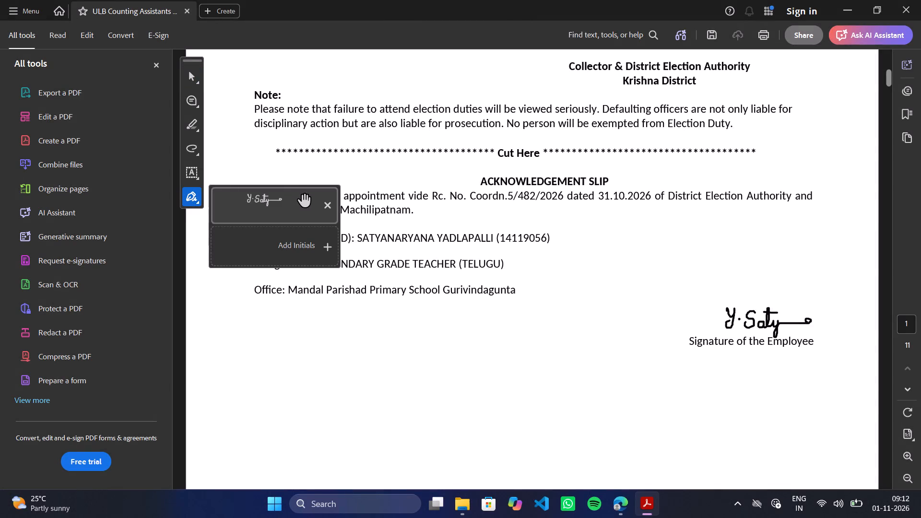
click(328, 205)
Start adding a new signature from an image file and open the image selection.
click(299, 206)
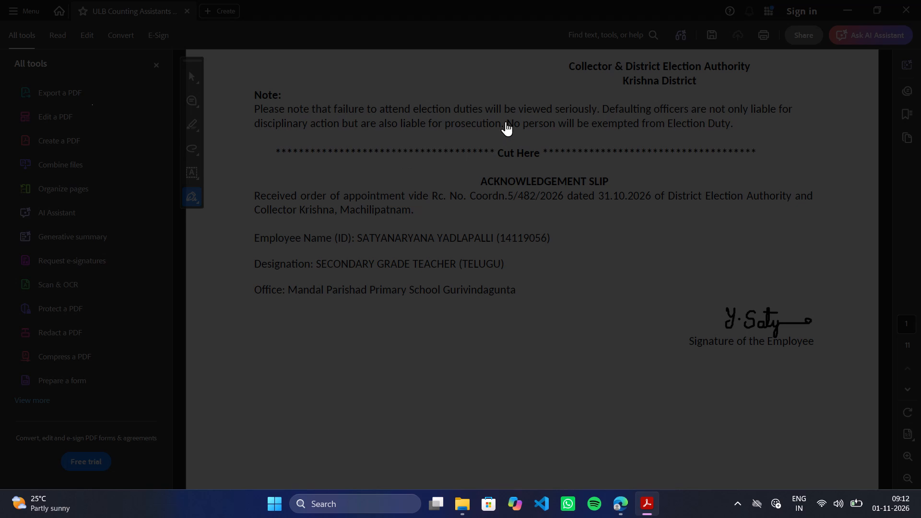
click(506, 121)
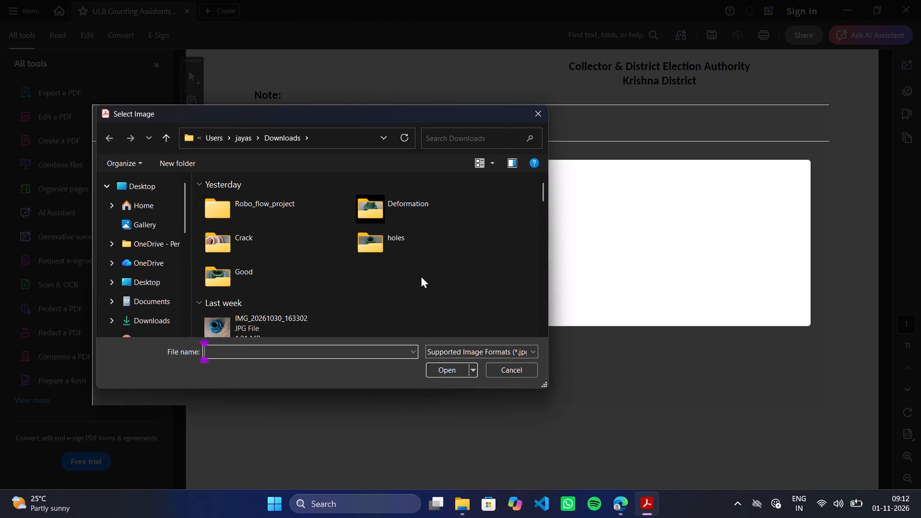
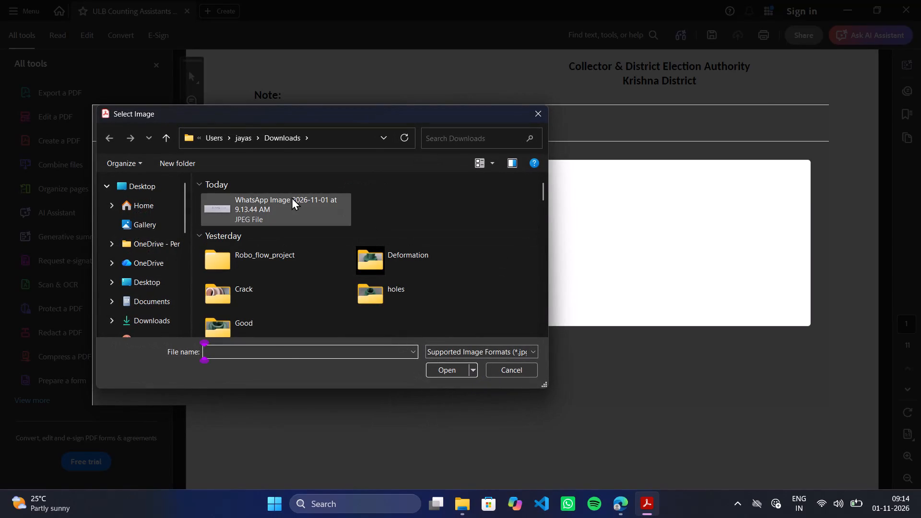
Load the signature image "WhatsApp Image 2026-11-01 at 9.13.44 AM", apply it, and place it on the acknowledgement slip.
click(292, 197)
double_click(292, 197)
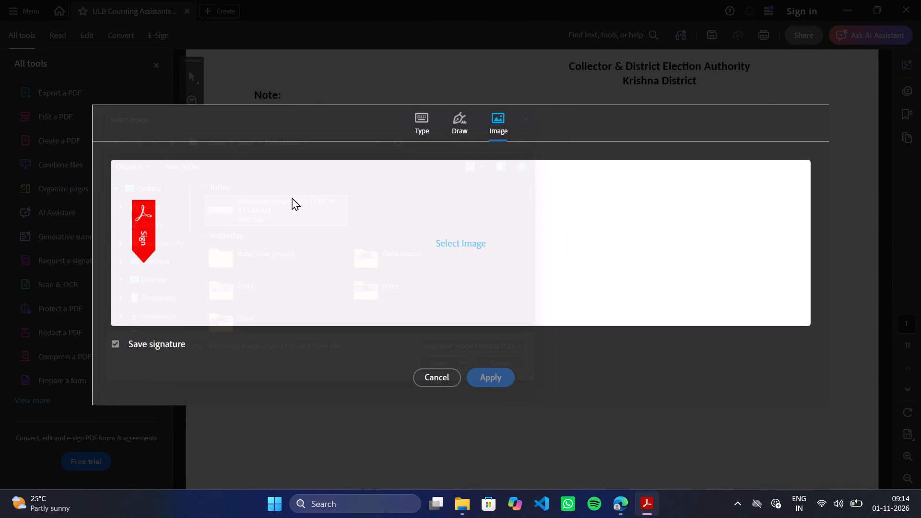
click(488, 379)
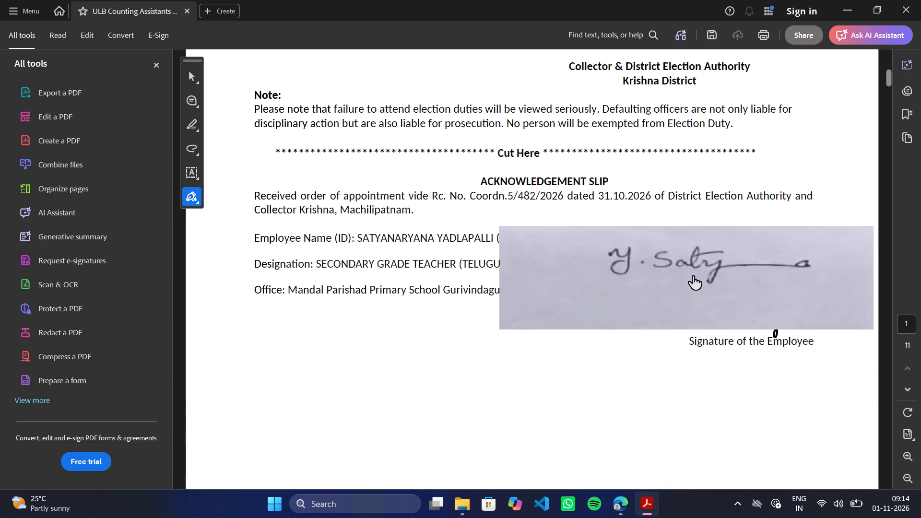
click(693, 276)
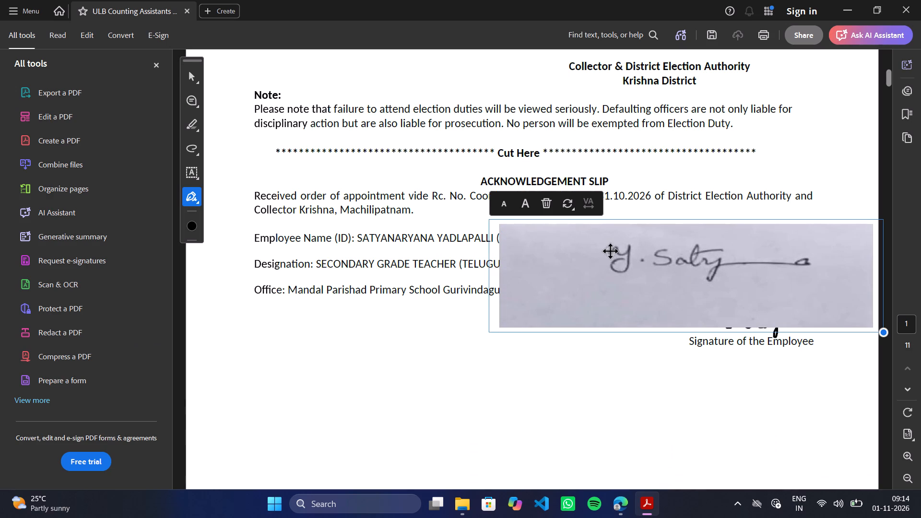
Move the image signature clear of the slip and capture a screenshot of the acknowledgement slip with the drawn signature.
drag(612, 253, 566, 491)
scroll(652, 194, up, 8)
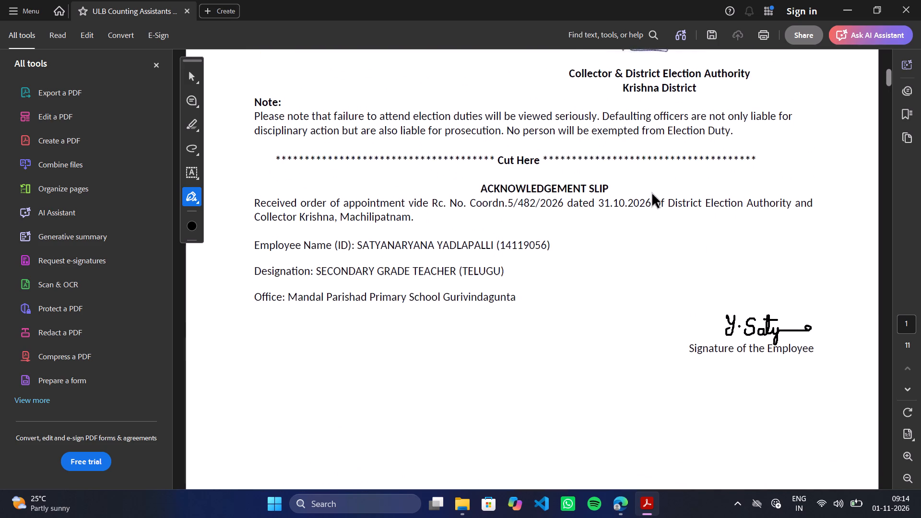
scroll(652, 194, up, 1)
key(Print)
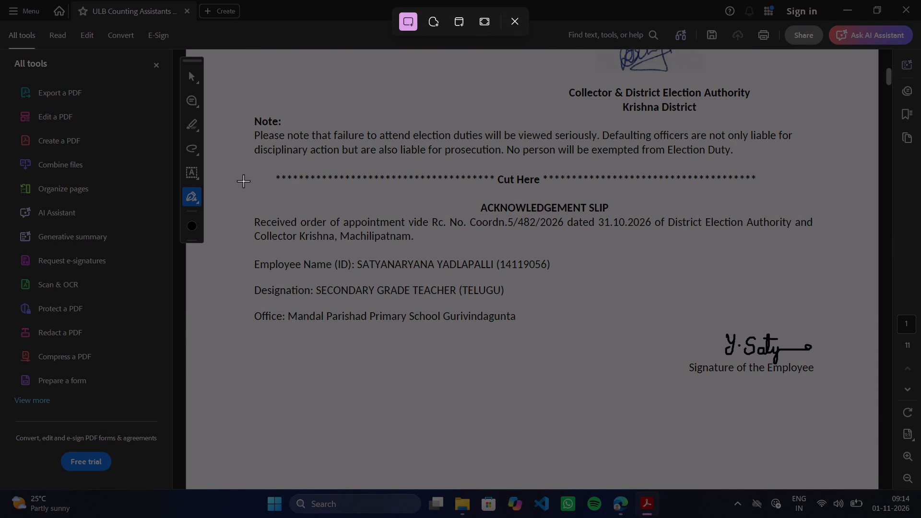
drag(226, 177, 715, 417)
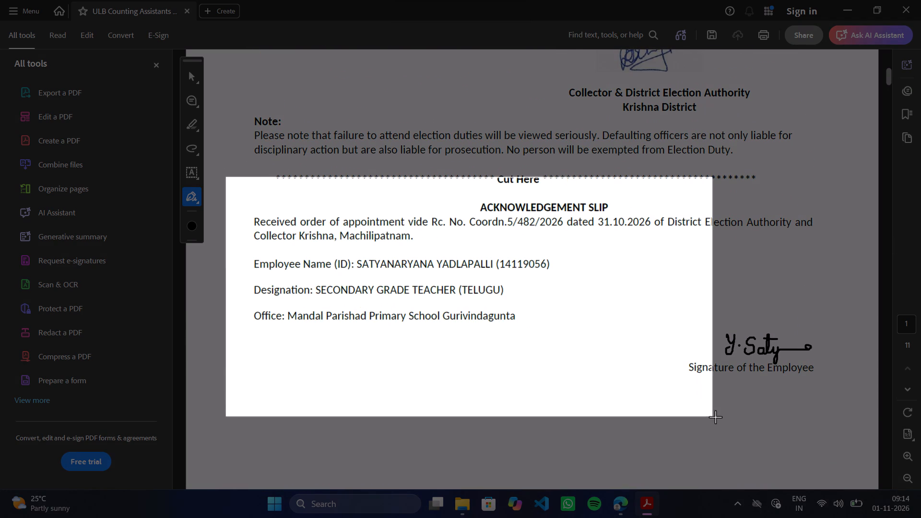
drag(715, 417, 852, 437)
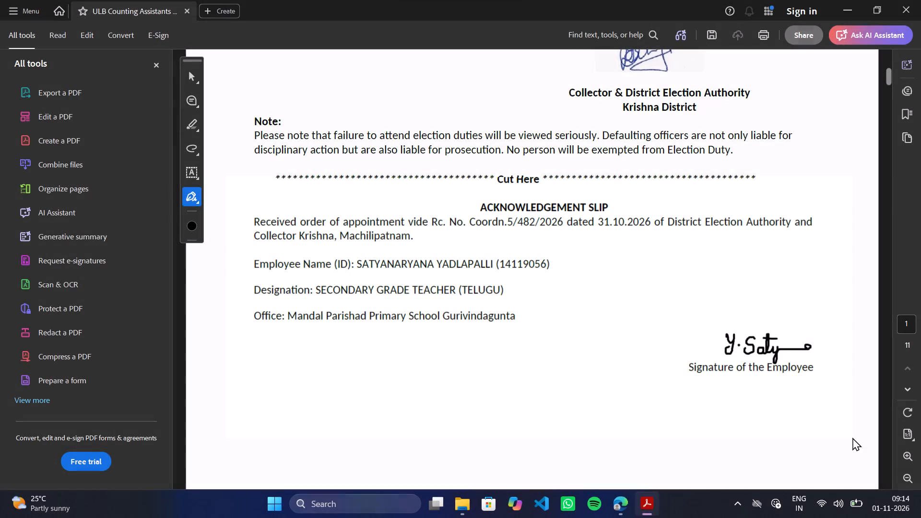
Bring the image signature back to page 1, shrink it to slightly wider than the signature label, and park it in the blank space below.
scroll(852, 437, down, 6)
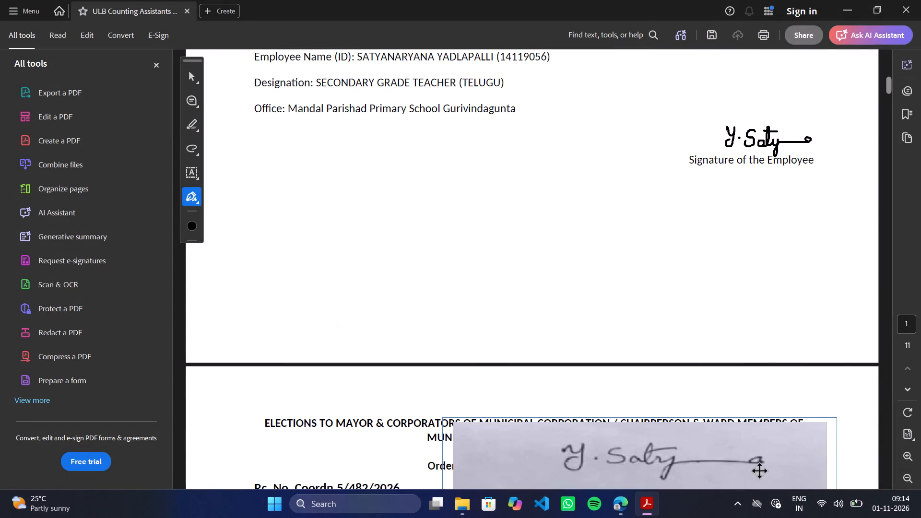
drag(761, 472, 770, 213)
scroll(770, 213, up, 3)
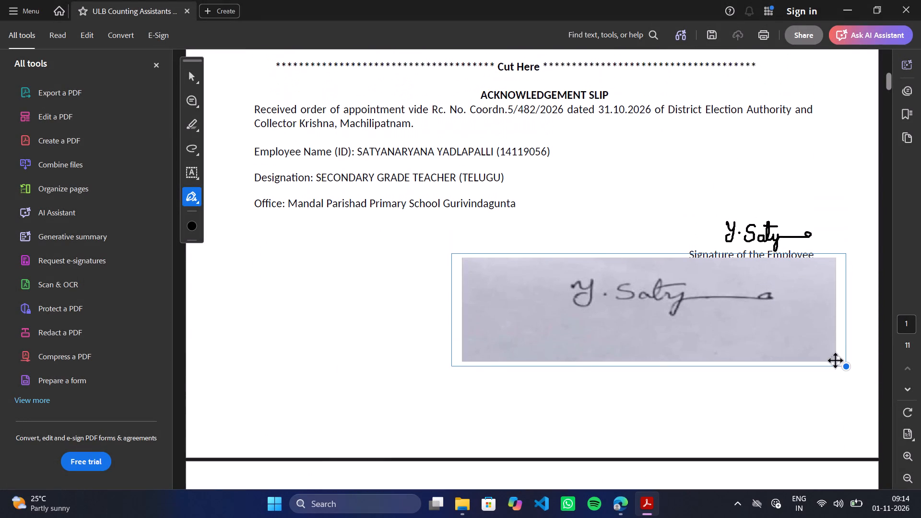
drag(847, 367, 700, 303)
drag(552, 281, 753, 229)
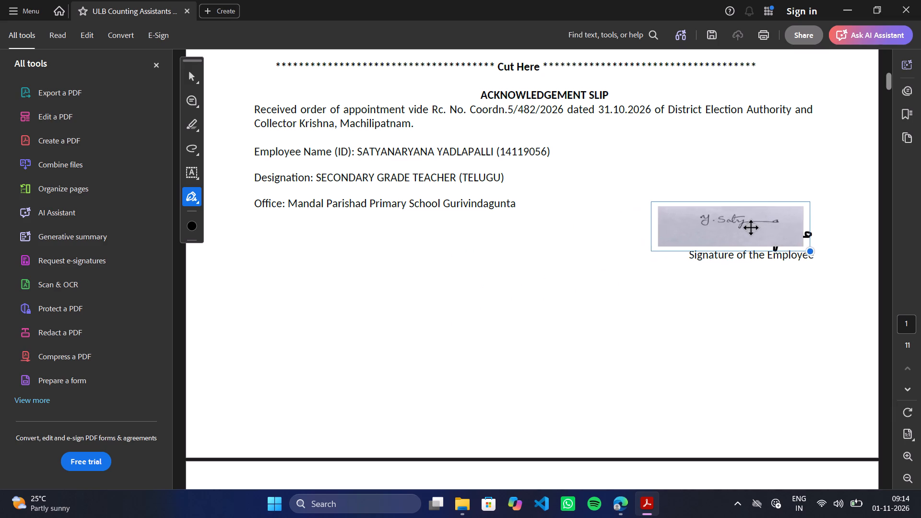
drag(753, 229, 599, 369)
Delete the drawn signature above "Signature of the Employee".
click(776, 236)
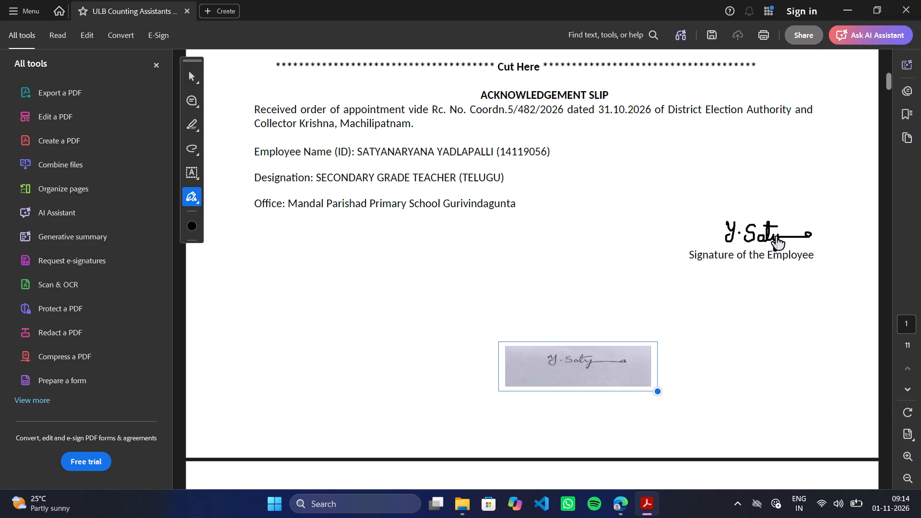
click(780, 180)
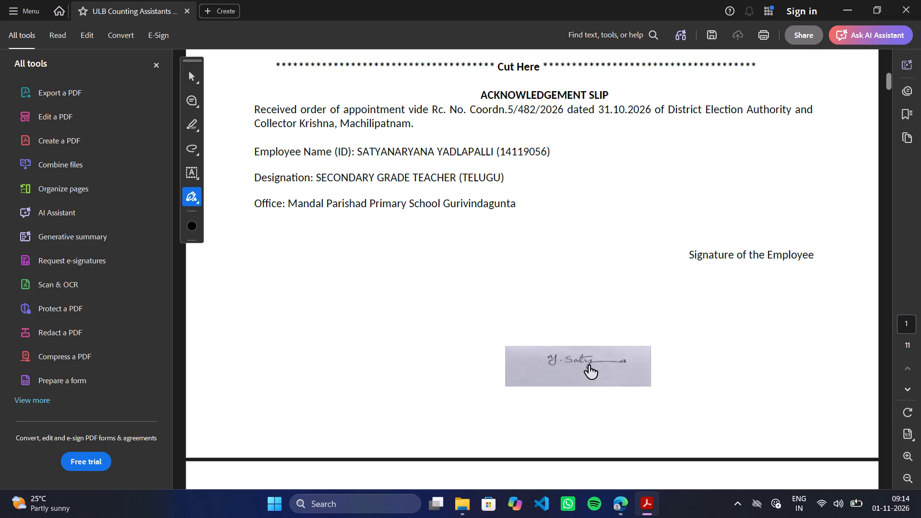
Position the image signature just above "Signature of the Employee" and shrink it slightly to about the width of that label.
click(589, 365)
drag(590, 381, 717, 254)
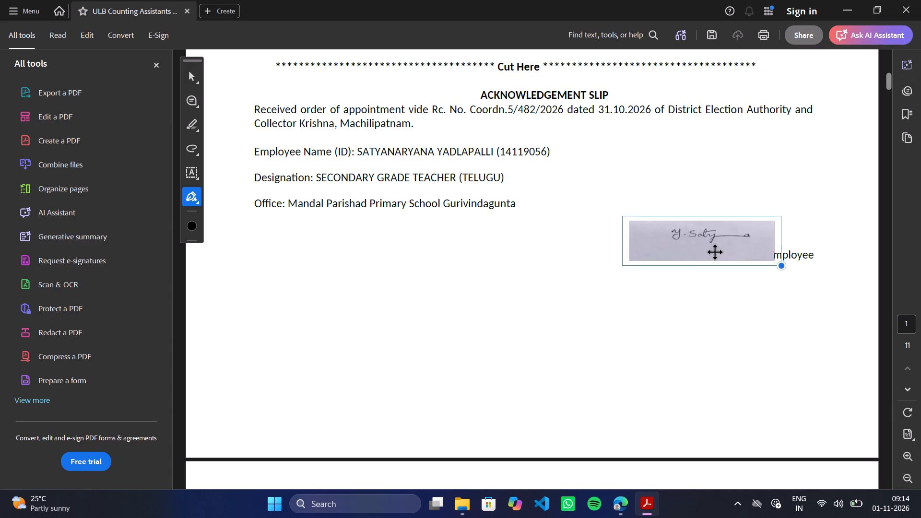
drag(717, 254, 769, 238)
click(757, 327)
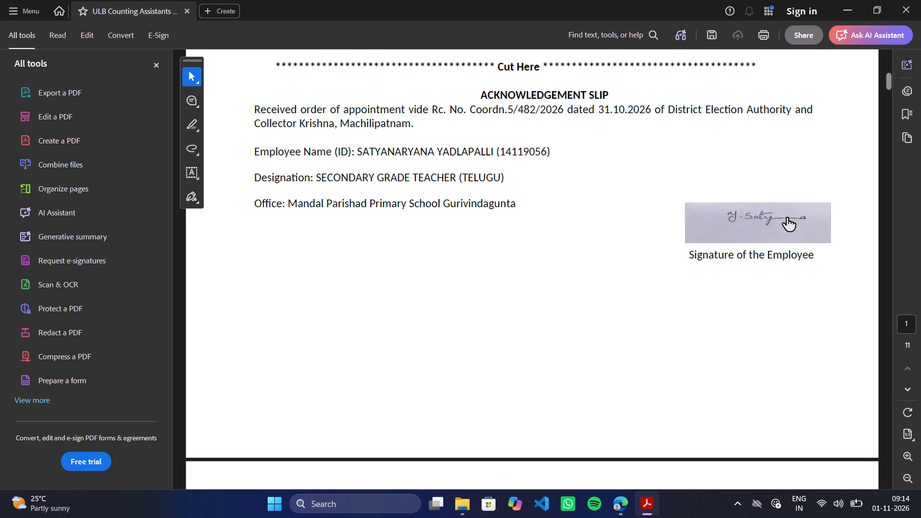
click(787, 214)
click(840, 247)
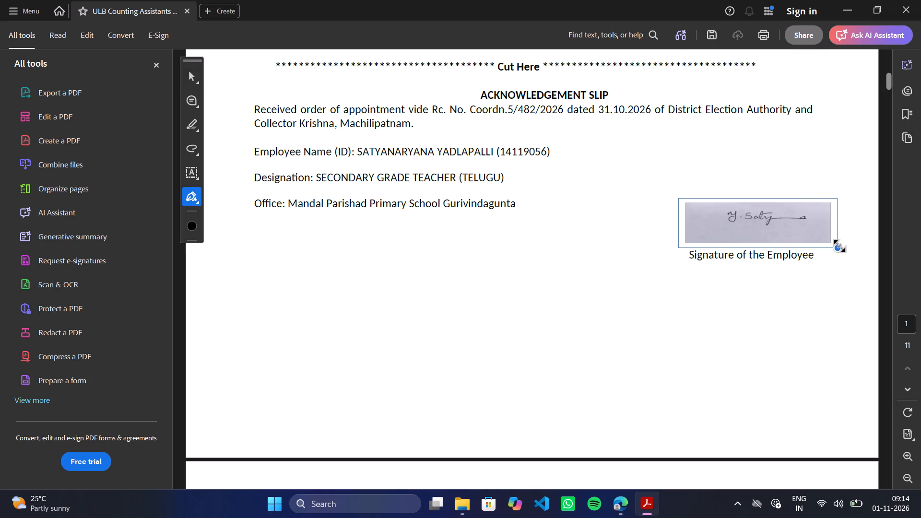
click(796, 295)
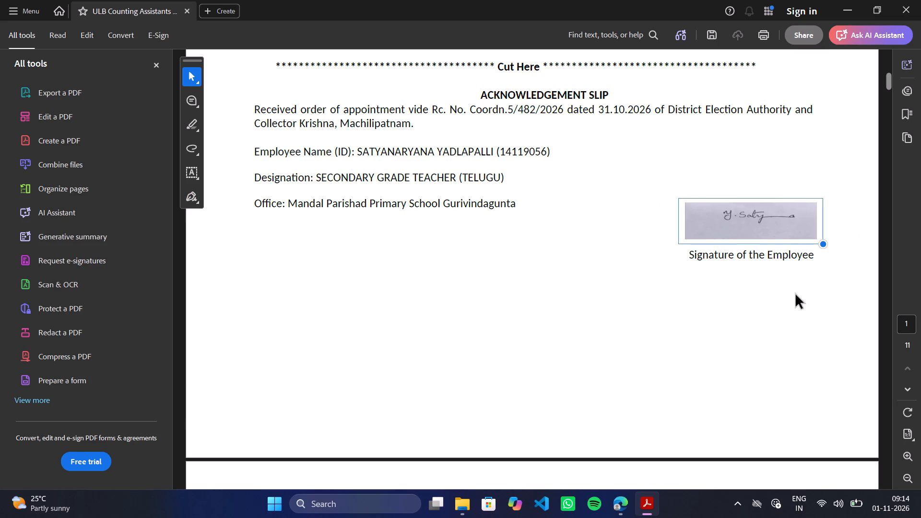
click(747, 228)
drag(739, 230, 744, 233)
click(747, 306)
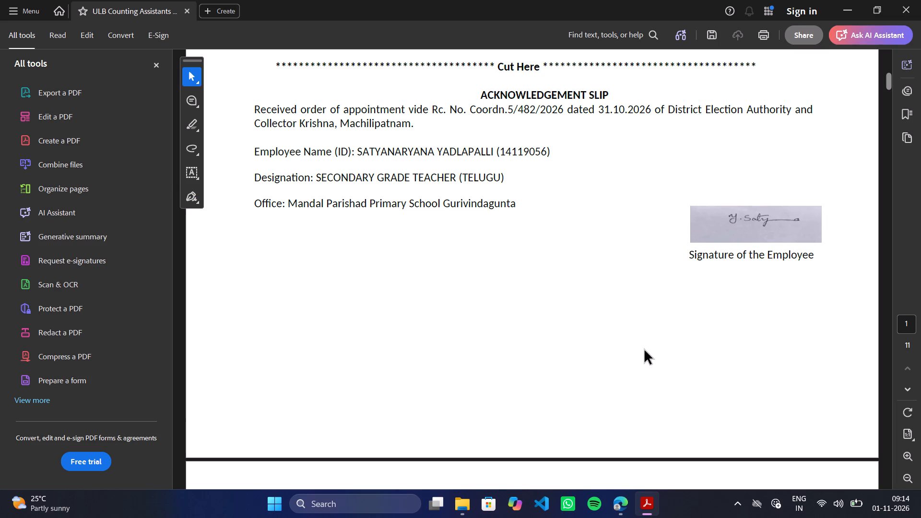
Capture a screenshot of the acknowledgement slip with the image signature, from the "Cut Here" line to below the signature label.
key(Print)
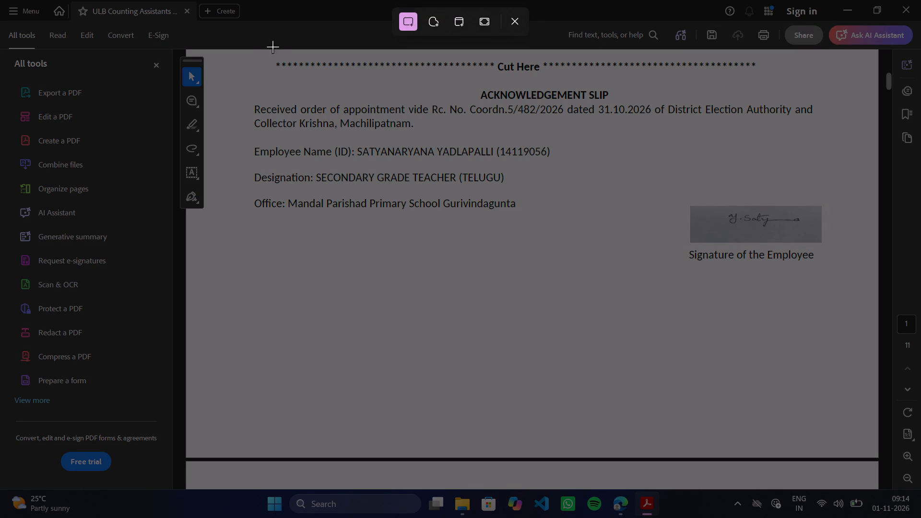
drag(215, 64, 308, 109)
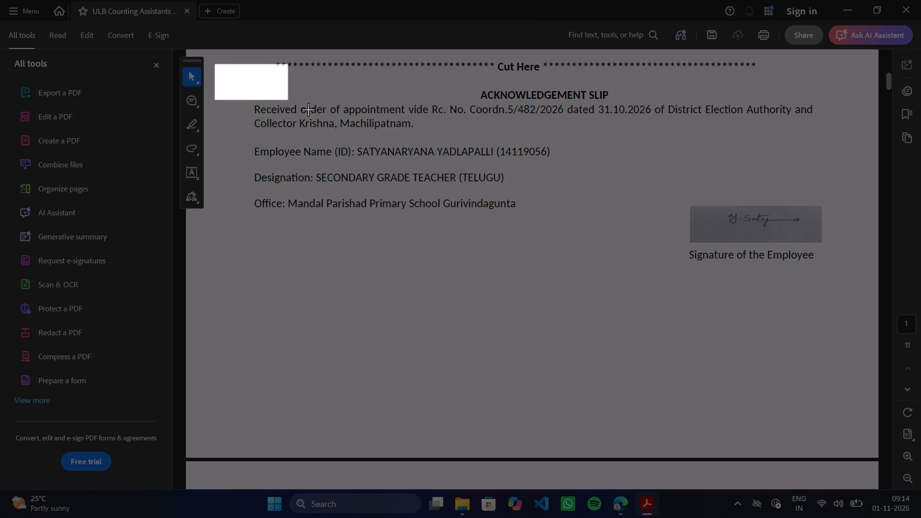
drag(308, 109, 817, 327)
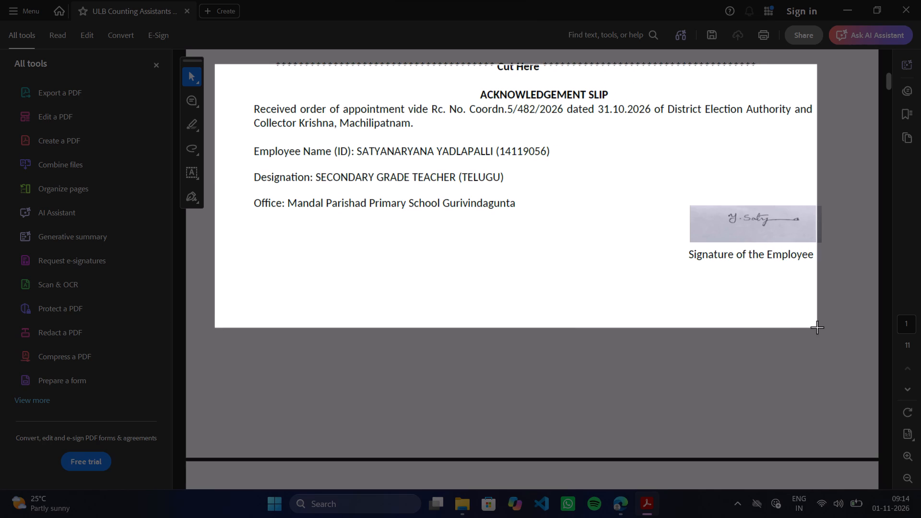
drag(817, 327, 852, 330)
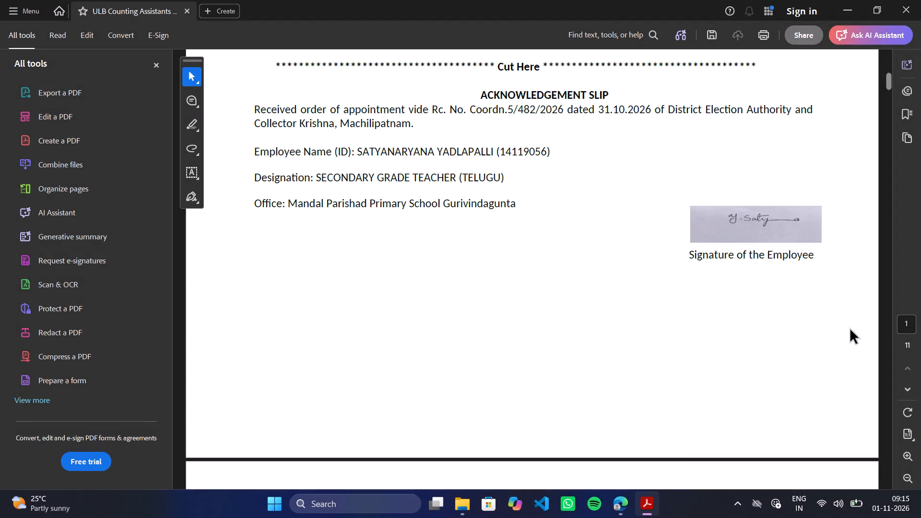
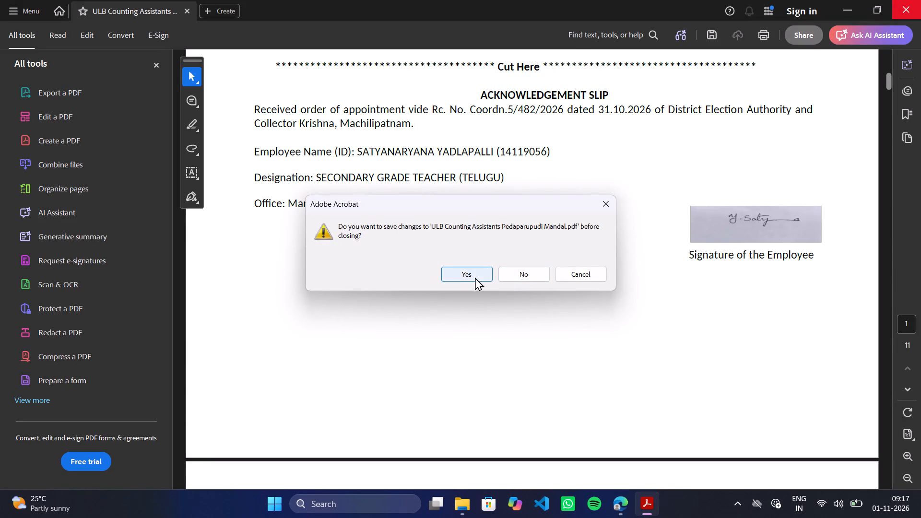
Close the appointment order PDF without saving the changes, and close the Downloads folder window.
click(520, 281)
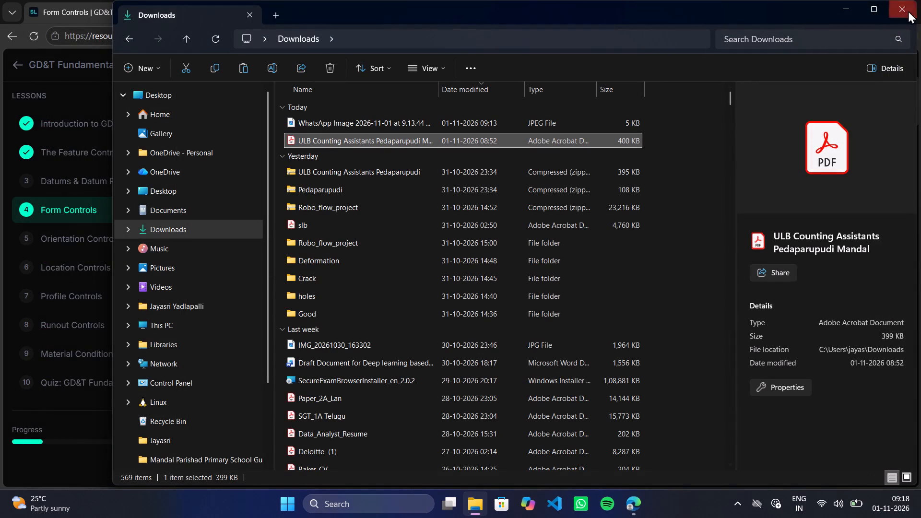
click(905, 10)
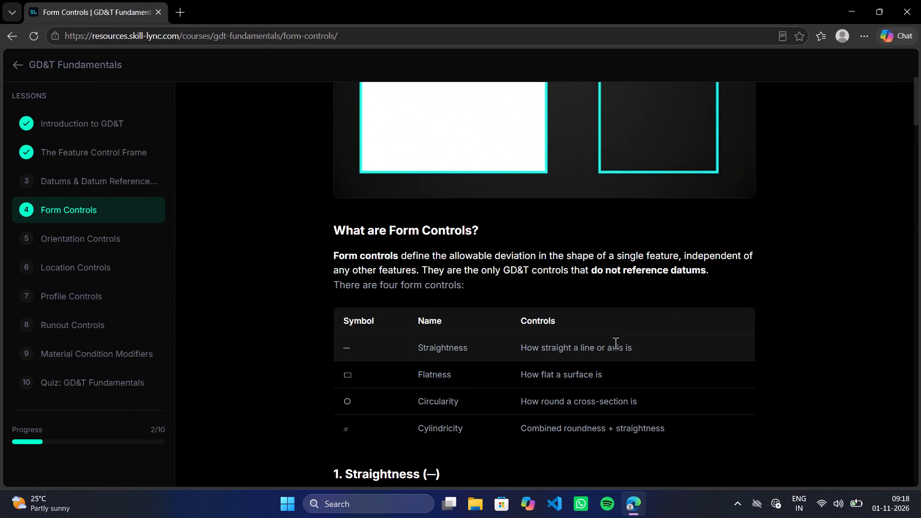